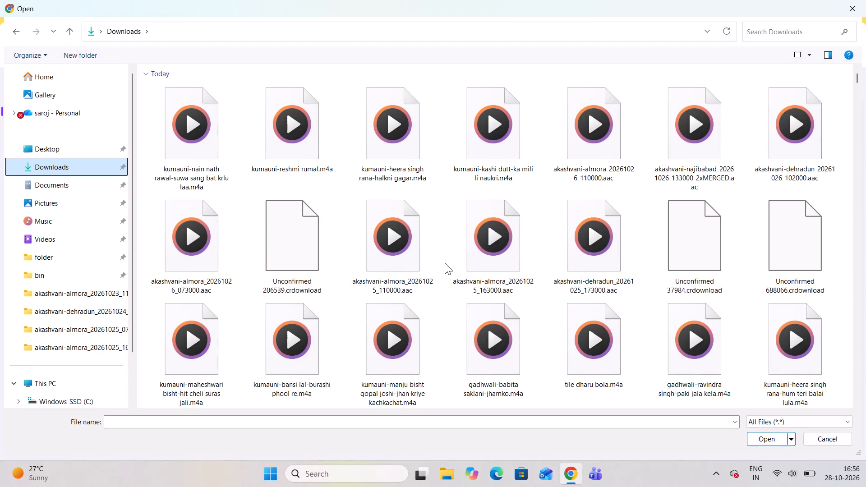
Import the audio file akashvani-almora_20261025_163000.aac from Downloads into the video project's media.
click(497, 283)
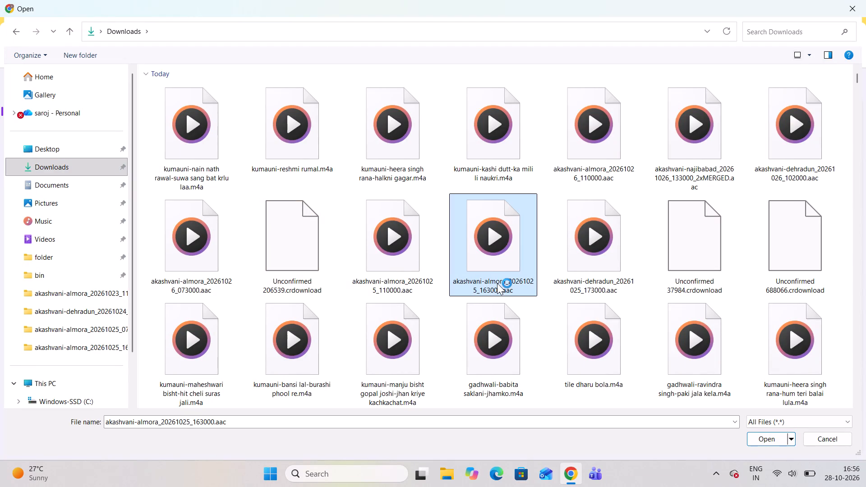
click(764, 439)
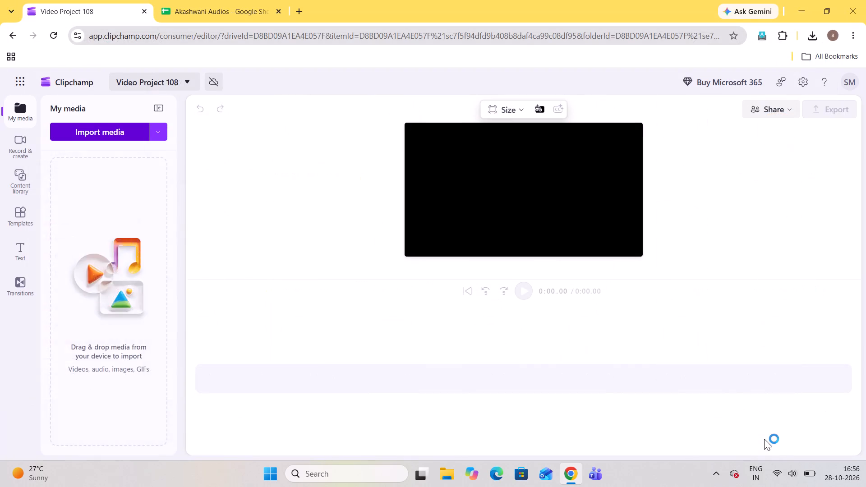
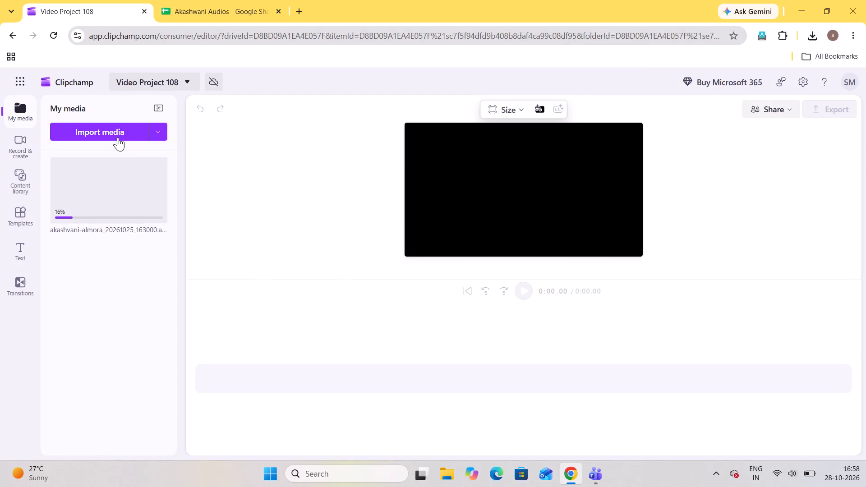
Import the audio file akashvani-almora_20261025_110000.aac from Downloads into the project's media.
click(118, 133)
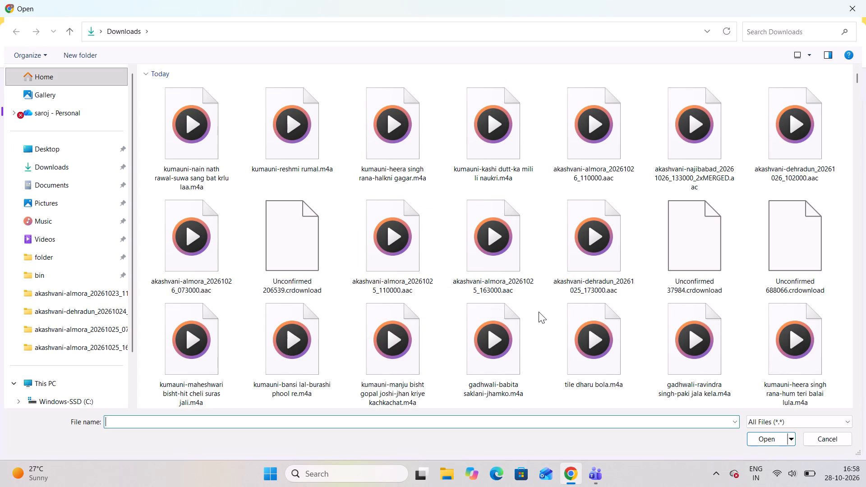
click(395, 238)
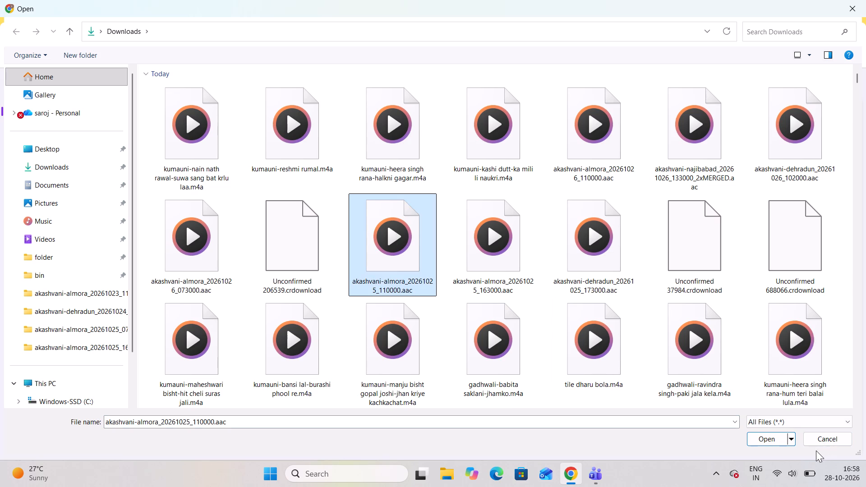
click(773, 441)
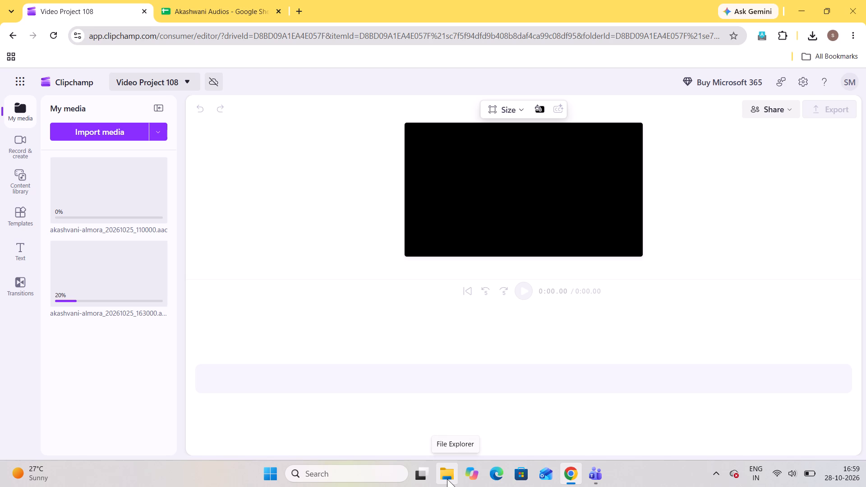
Check which recording folders exist inside the 28-10-2026 folder of Downloads in File Explorer.
click(447, 478)
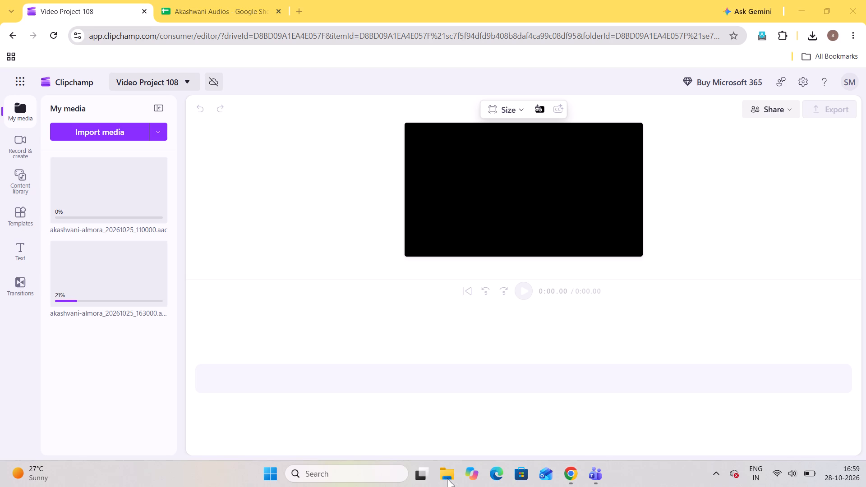
click(447, 478)
click(447, 478)
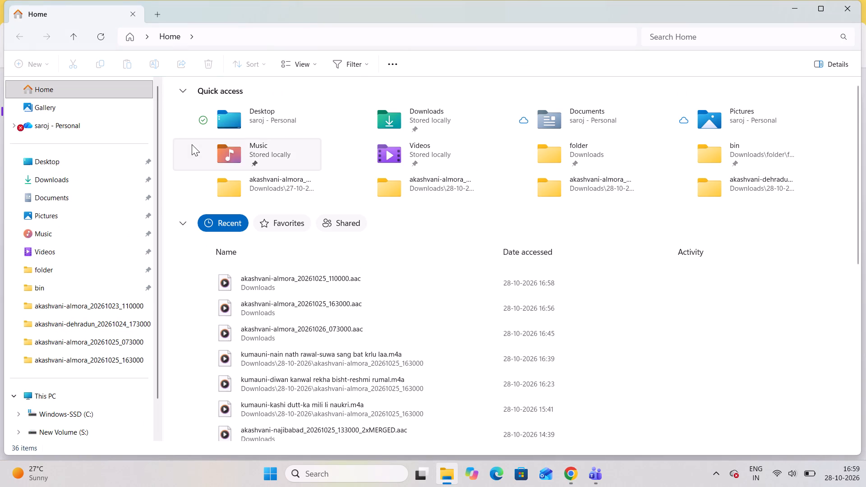
double_click(412, 111)
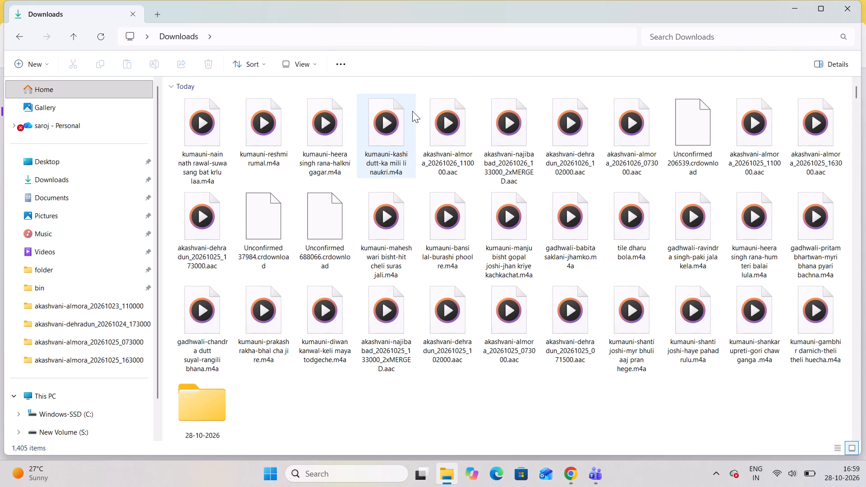
double_click(214, 411)
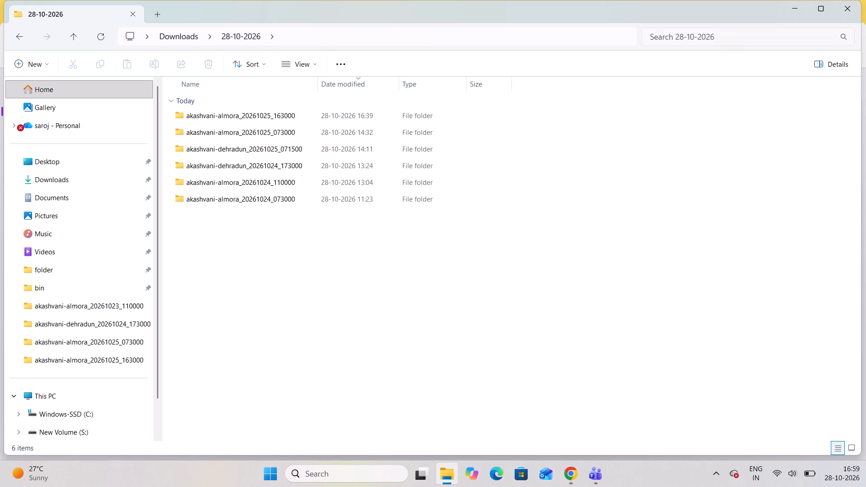
click(799, 9)
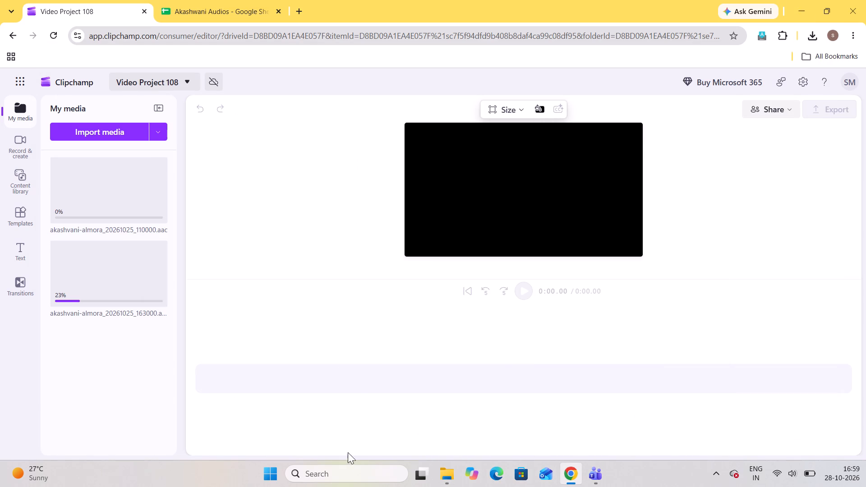
Search Windows for "kuro" and launch the matching app.
click(342, 467)
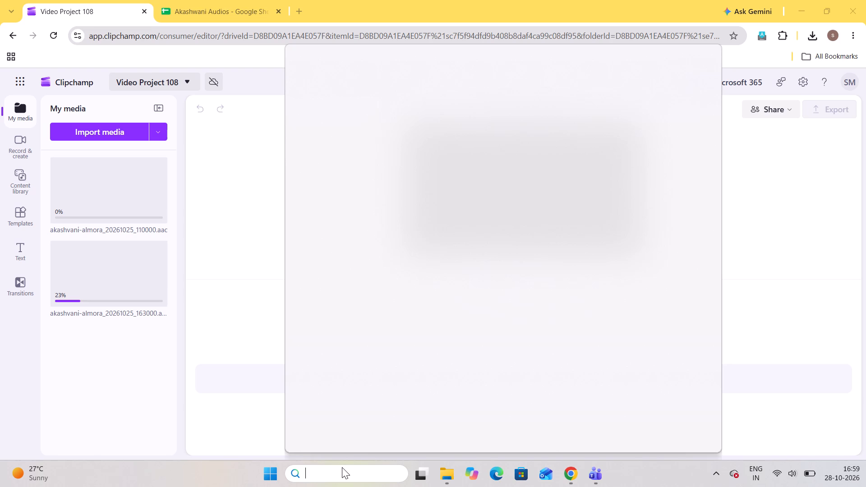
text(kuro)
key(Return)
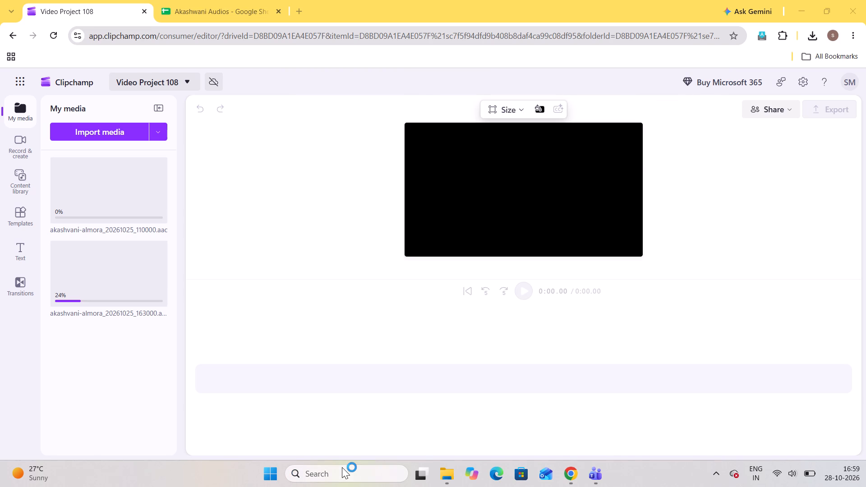
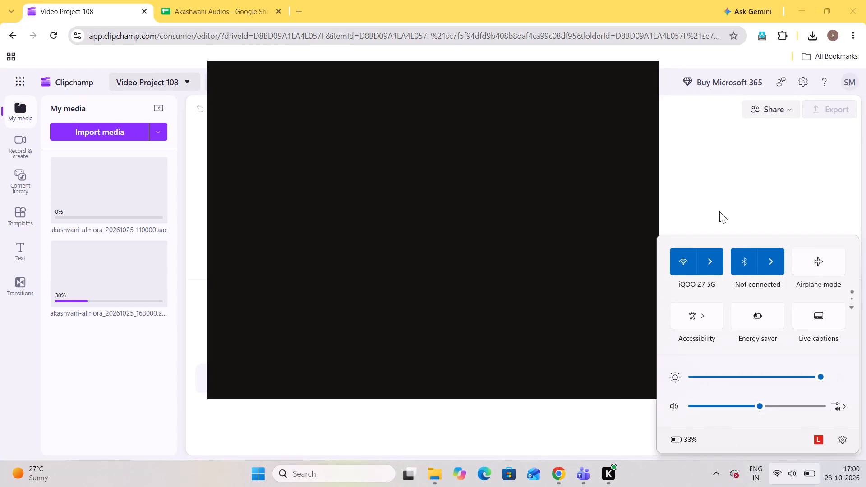
Close the Windows quick settings panel and return to Video Project 108 in Clipchamp.
click(719, 211)
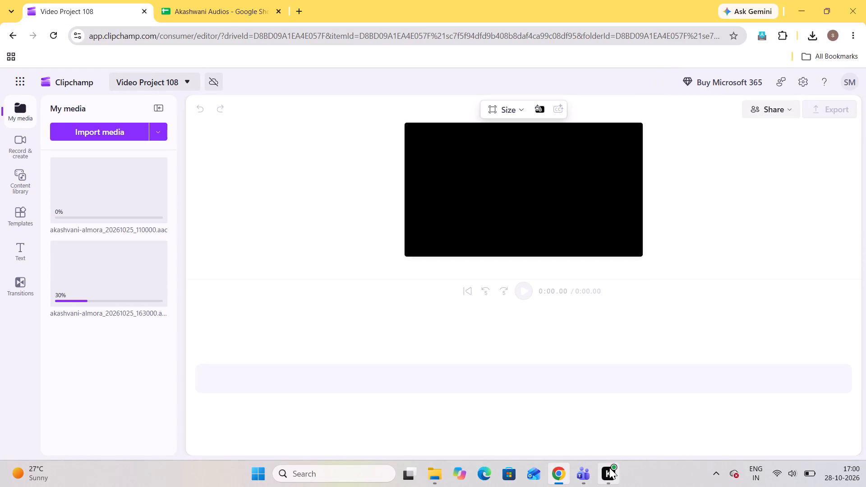
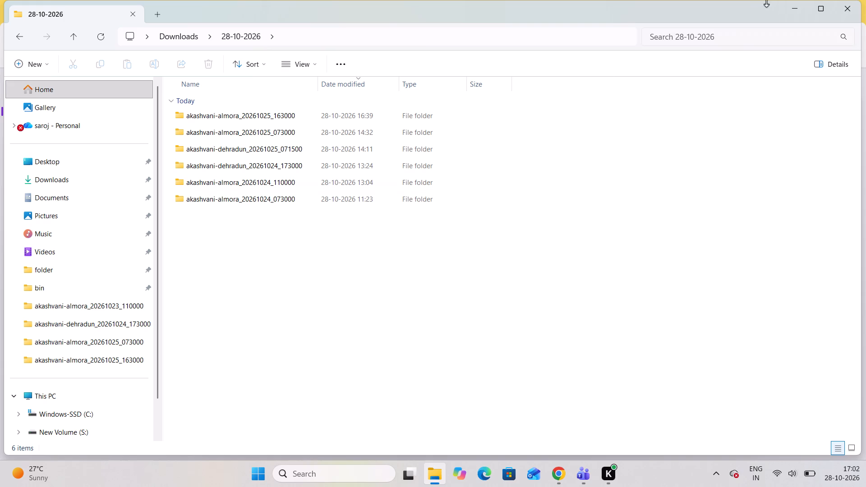
Minimize the File Explorer window to return to the Clipchamp project in Chrome.
click(797, 12)
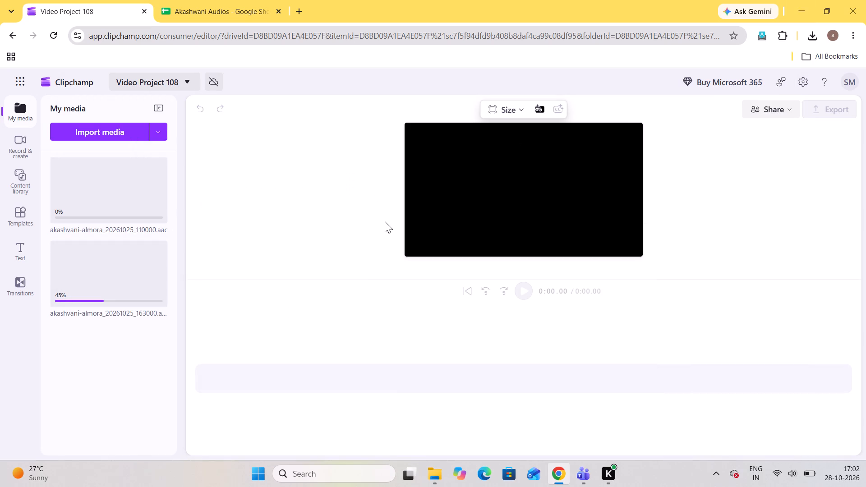
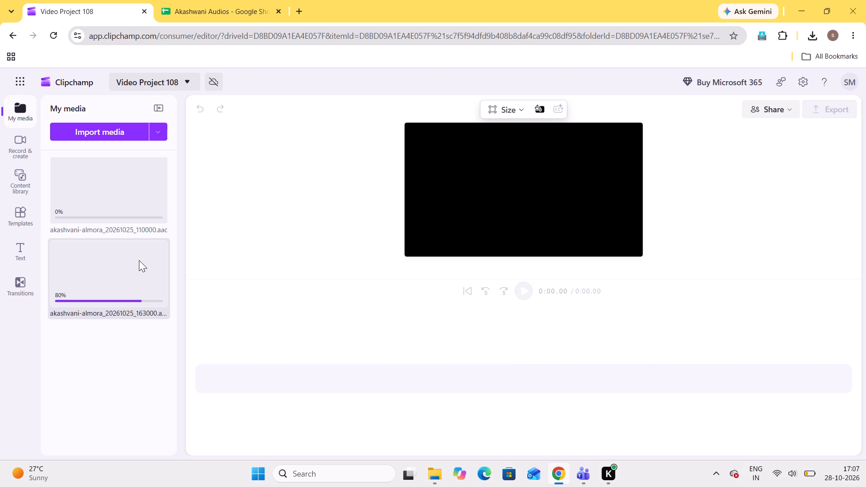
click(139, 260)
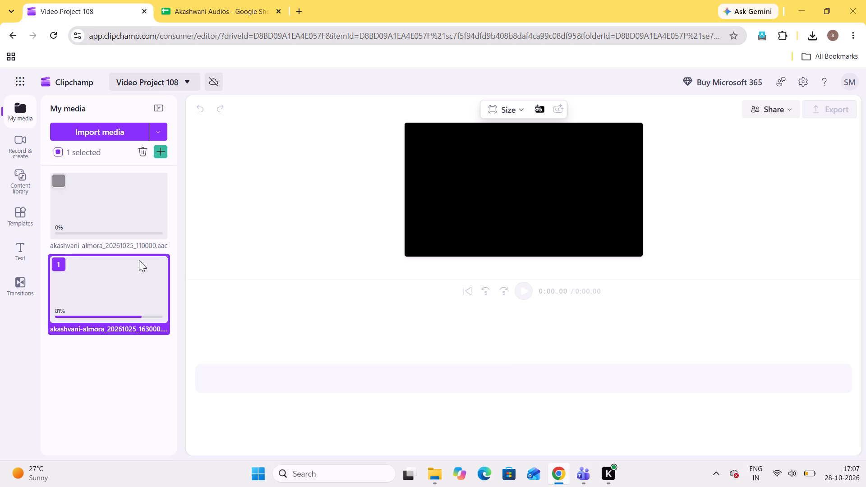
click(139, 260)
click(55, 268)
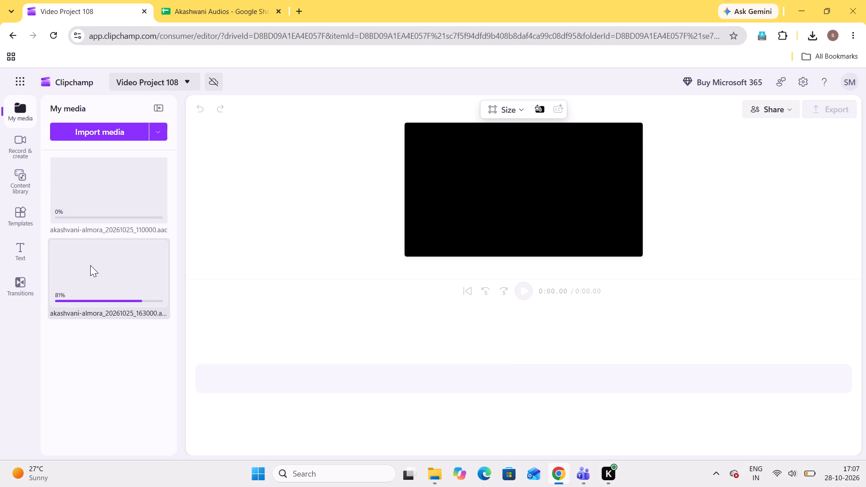
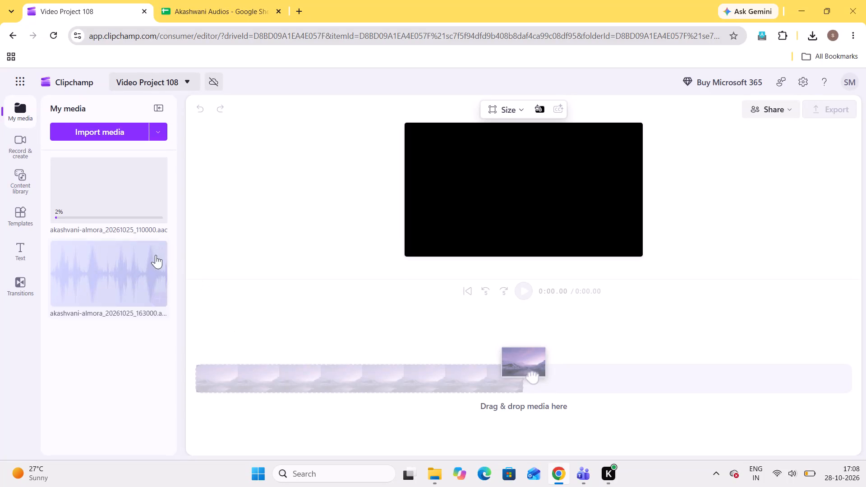
Place the akashvani-almora_20261025_163000 recording at the start of the empty timeline.
drag(137, 270, 294, 409)
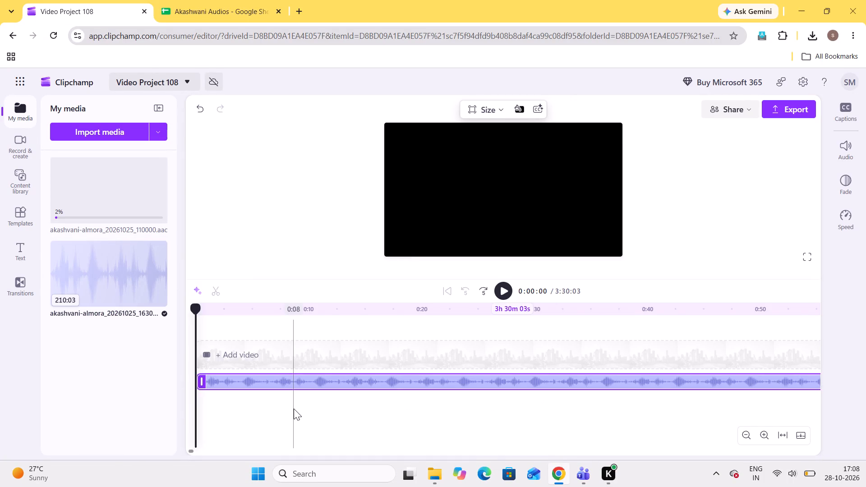
Play the 163000 recording from the start, skipping ahead to listen for songs up to about 0:35:40, and pause there.
click(506, 290)
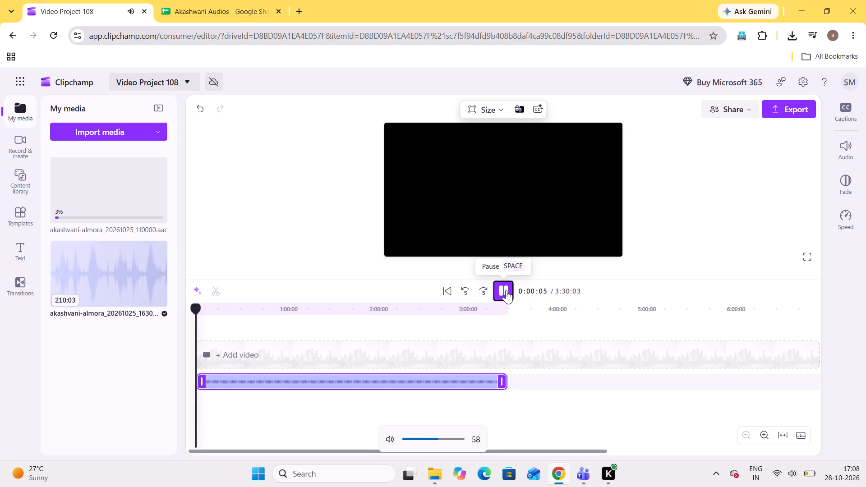
key(Right)
key(Right)
key(Right)
key(Right)
key(Right)
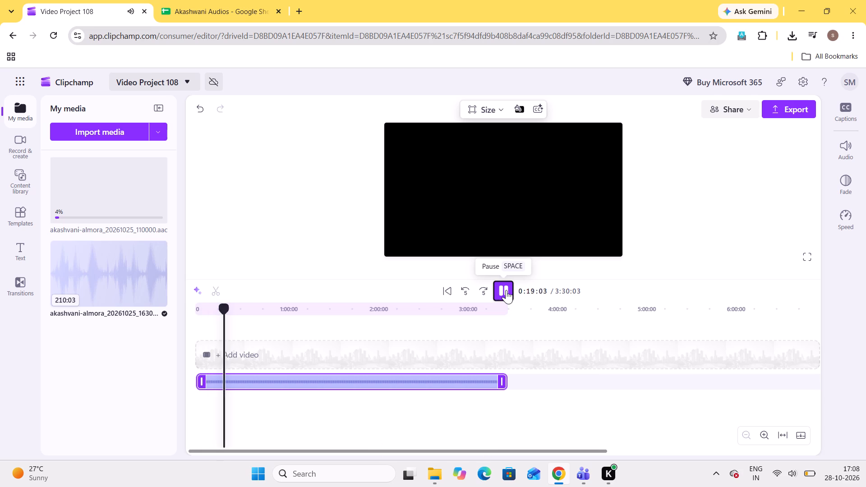
key(Right)
key(Right)
key(Right)
key(Right)
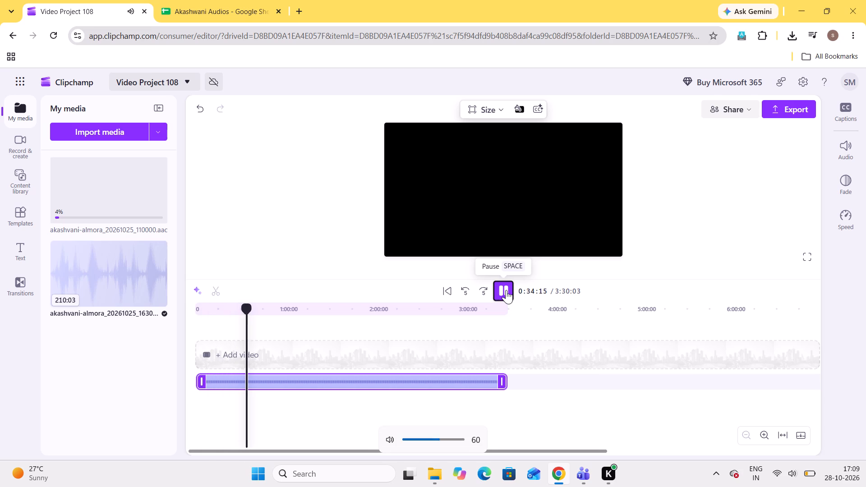
key(Right)
key(Left)
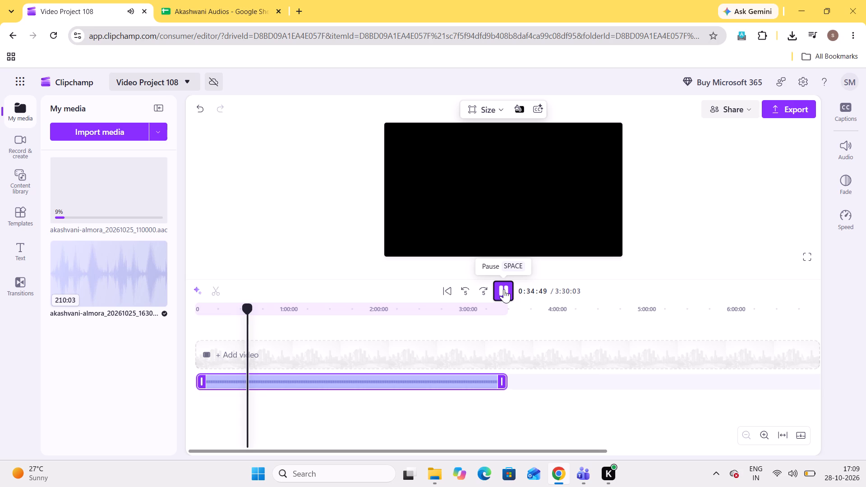
triple_click(482, 289)
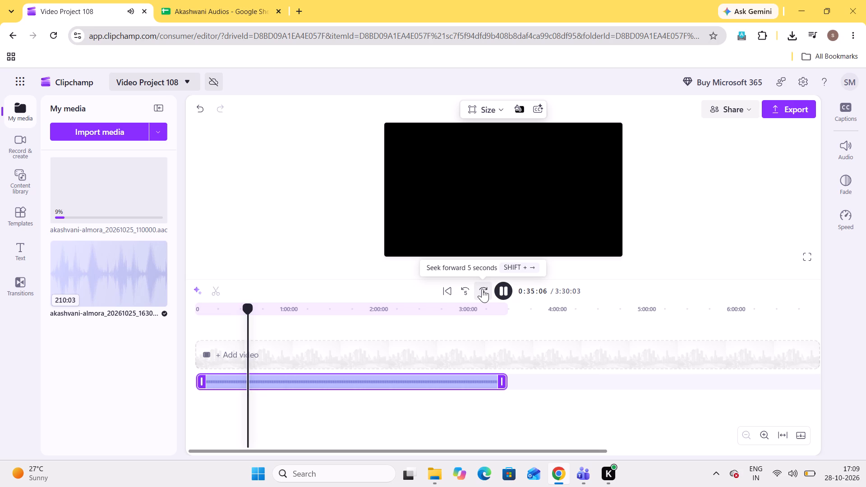
triple_click(482, 289)
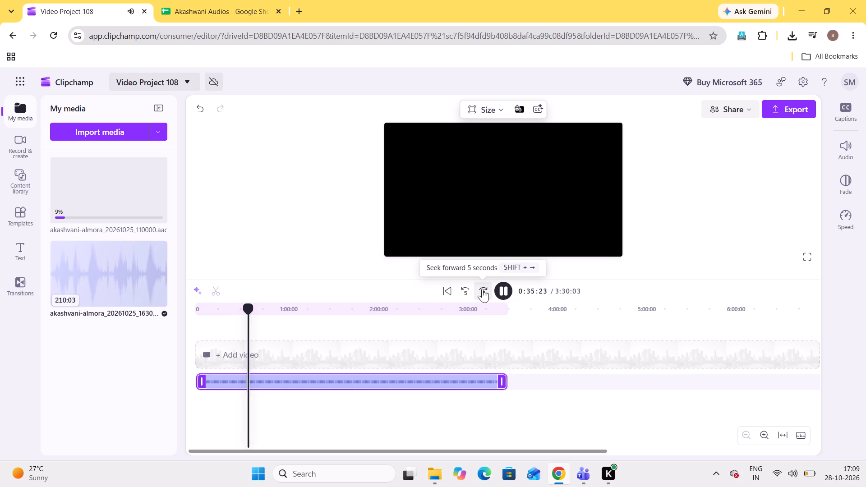
double_click(482, 289)
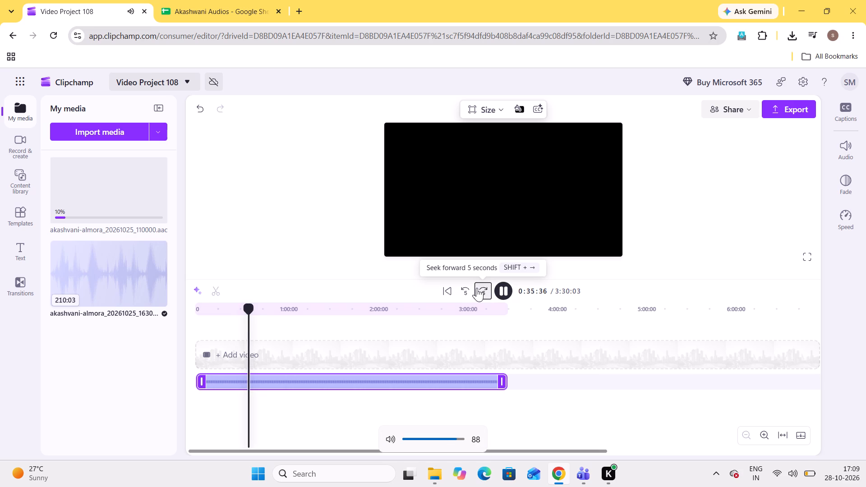
click(502, 290)
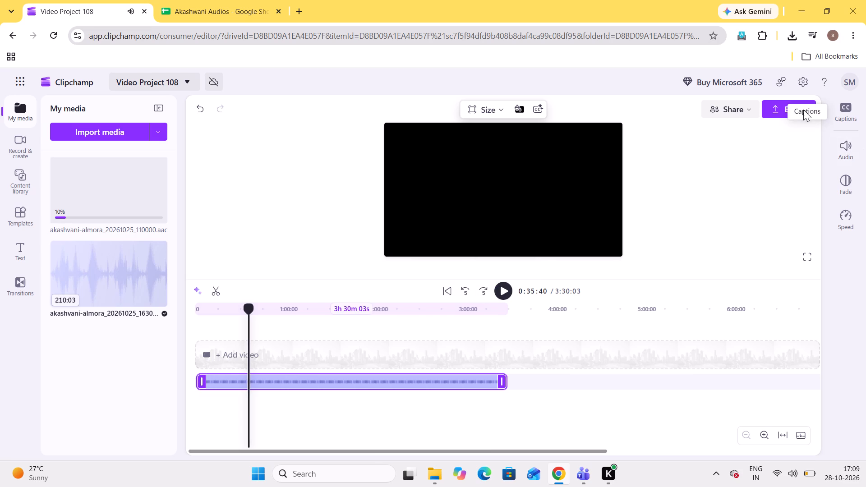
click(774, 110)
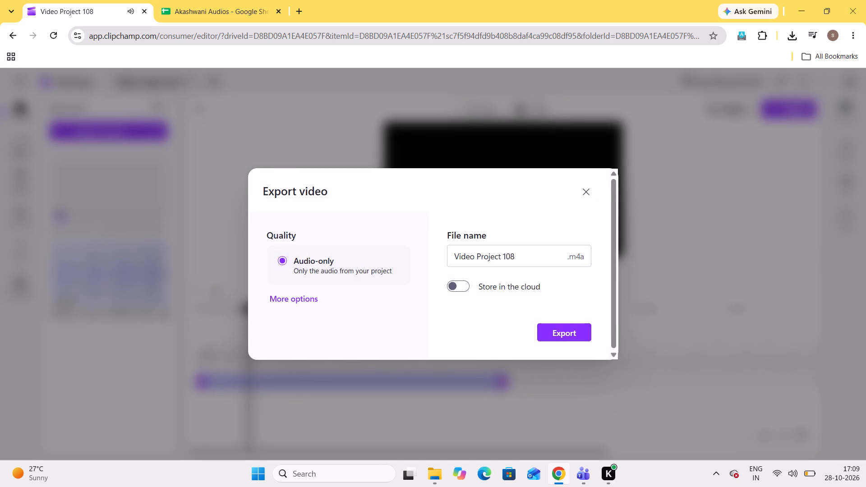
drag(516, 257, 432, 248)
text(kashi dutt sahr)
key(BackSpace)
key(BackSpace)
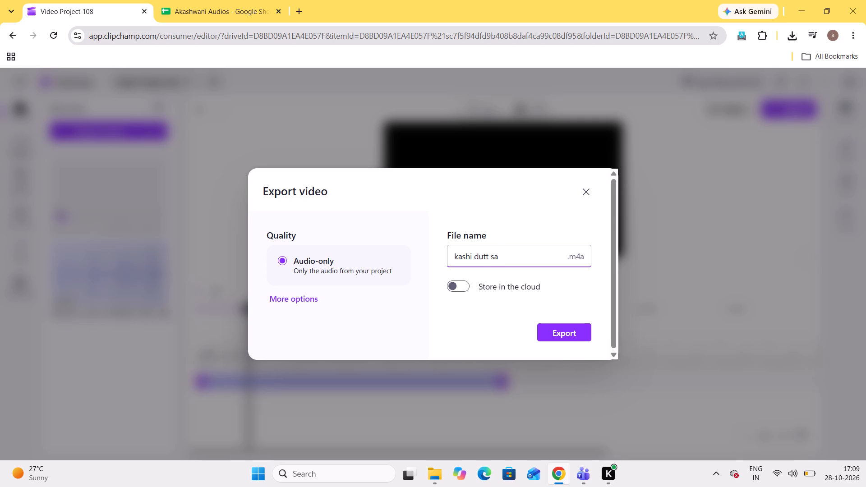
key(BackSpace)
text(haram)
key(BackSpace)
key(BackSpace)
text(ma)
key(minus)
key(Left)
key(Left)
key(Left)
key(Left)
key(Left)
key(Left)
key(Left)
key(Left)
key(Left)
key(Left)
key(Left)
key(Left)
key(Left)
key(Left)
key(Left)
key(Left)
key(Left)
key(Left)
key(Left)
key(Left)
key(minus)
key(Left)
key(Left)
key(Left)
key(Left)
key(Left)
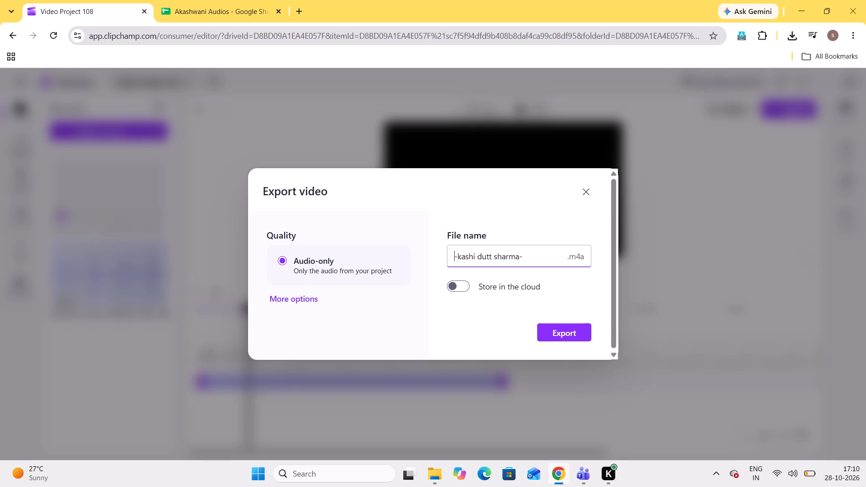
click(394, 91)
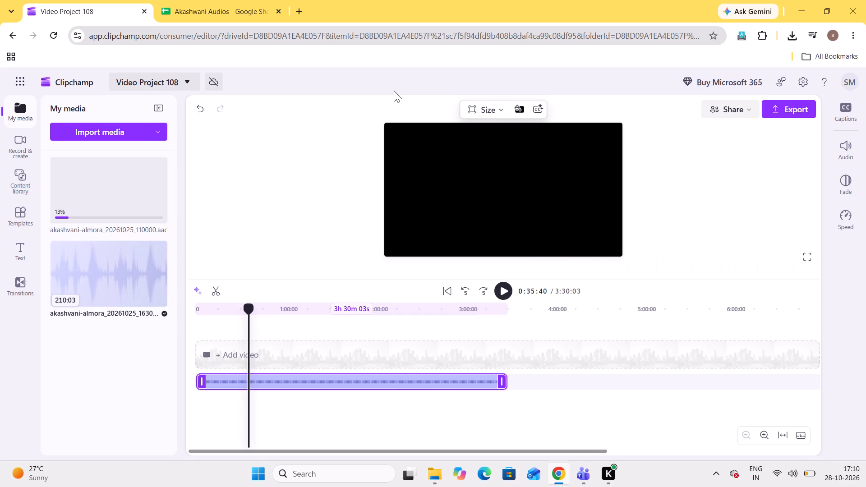
Resume playback and check the saved song files in the akashvani-almora_20261025_163000 folder inside the 28-10-2026 downloads folder.
click(503, 290)
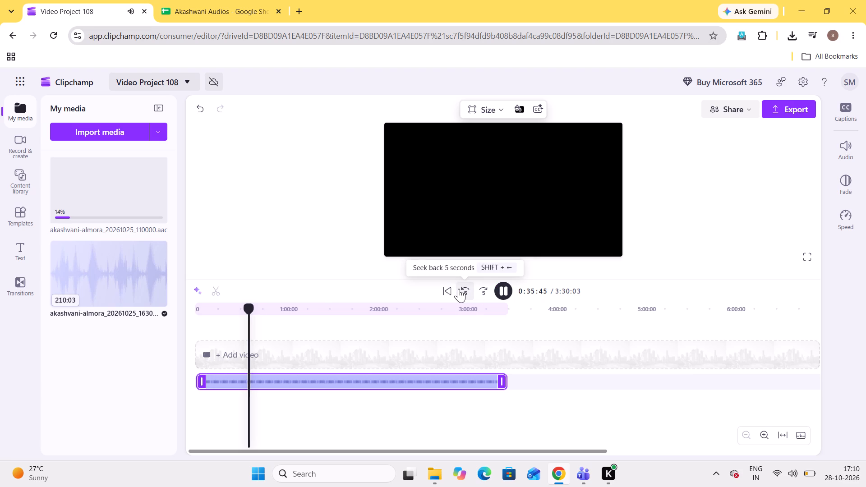
click(428, 473)
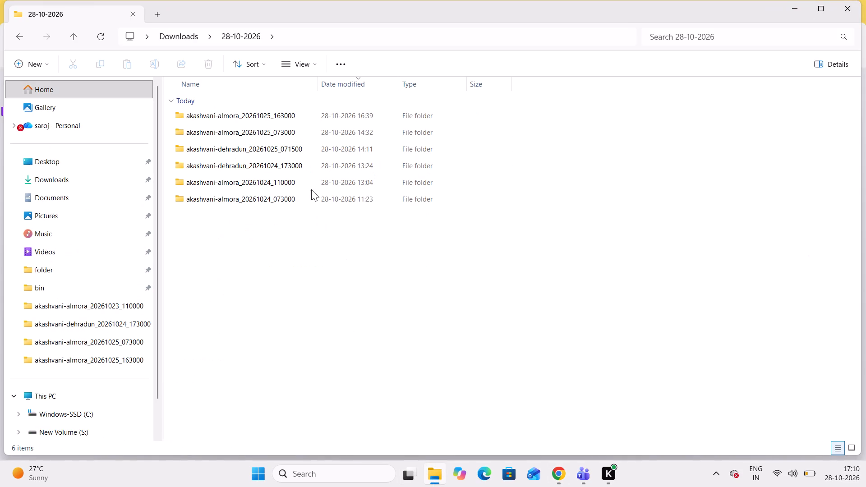
double_click(290, 109)
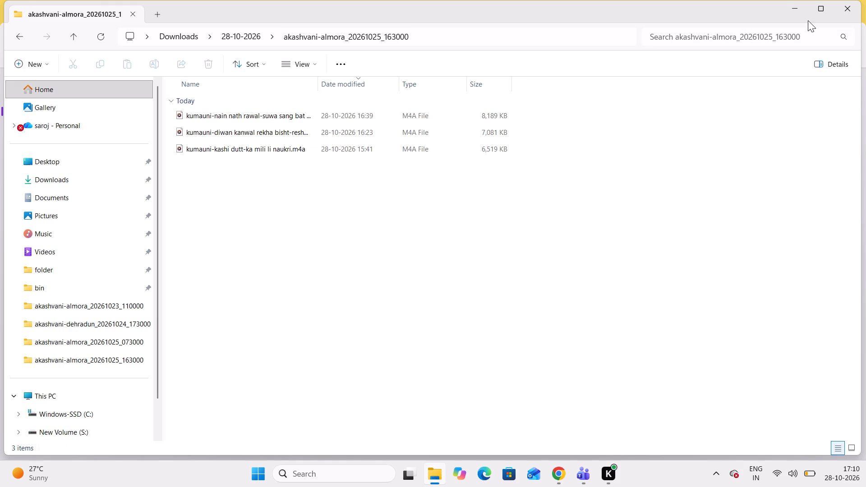
click(795, 8)
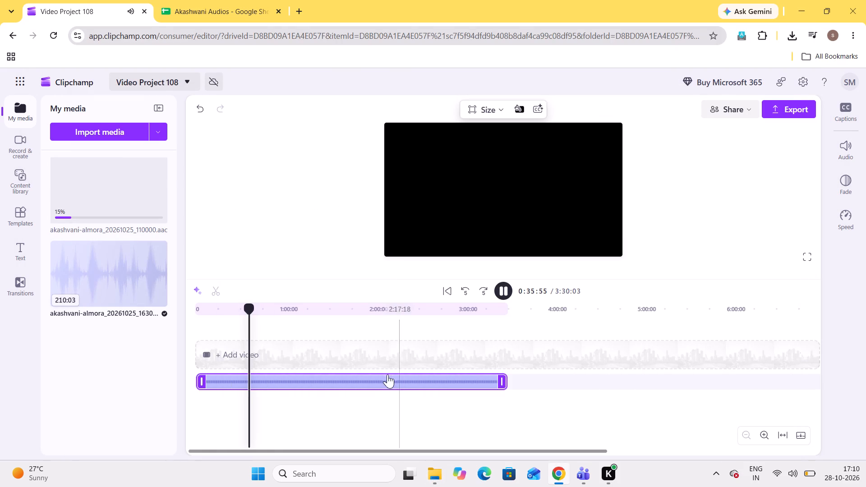
Listen for songs in the playing 163000 recording, skipping ahead from about 1:03:00 to 1:49:00 and rechecking the stretch around 1:45:00.
click(289, 364)
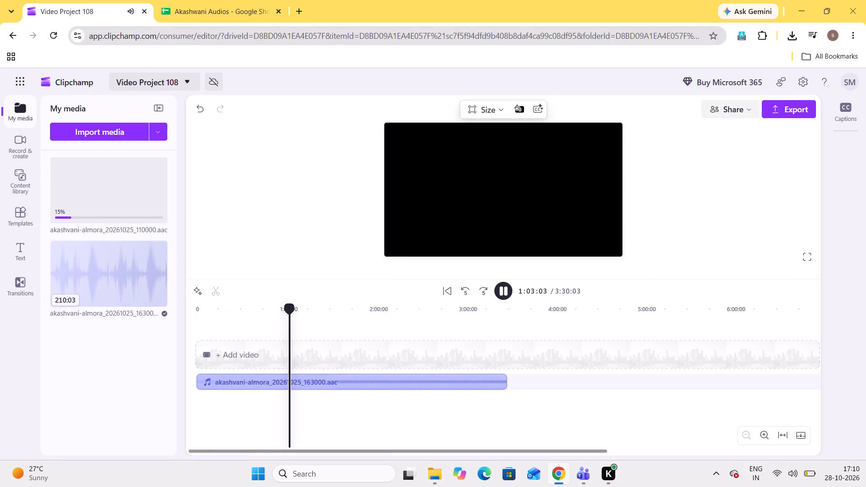
key(Right)
key(Right)
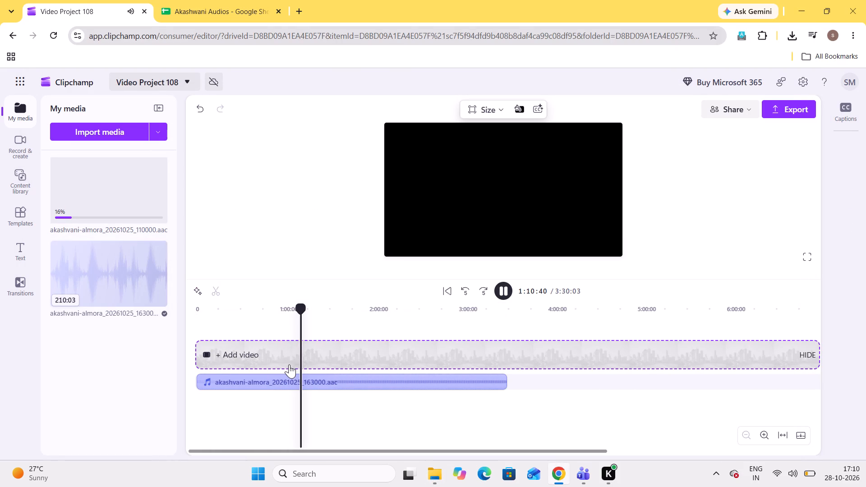
key(Right)
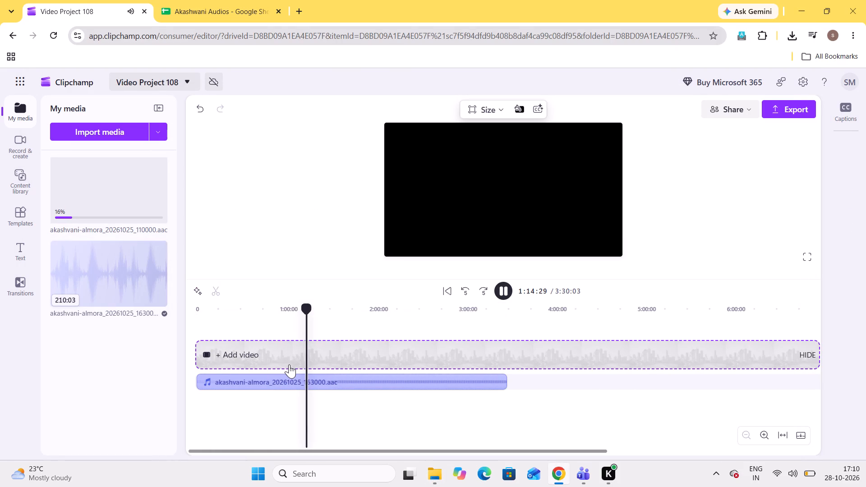
key(Right)
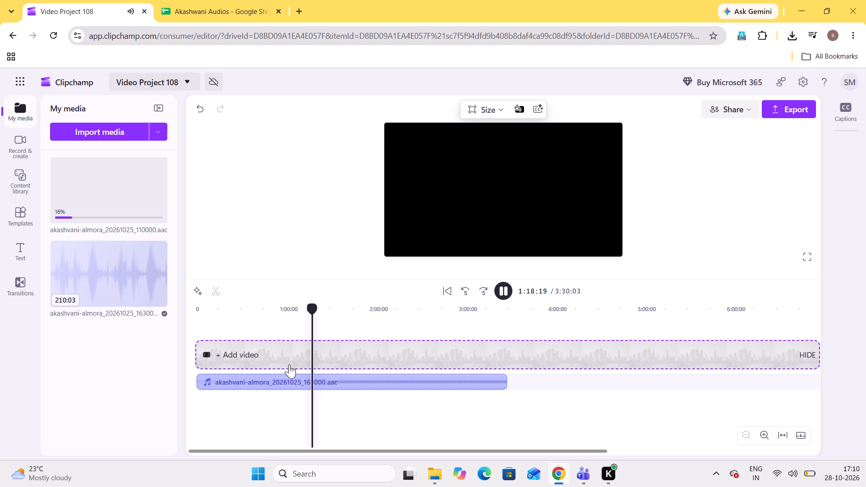
key(Right)
key(Right)
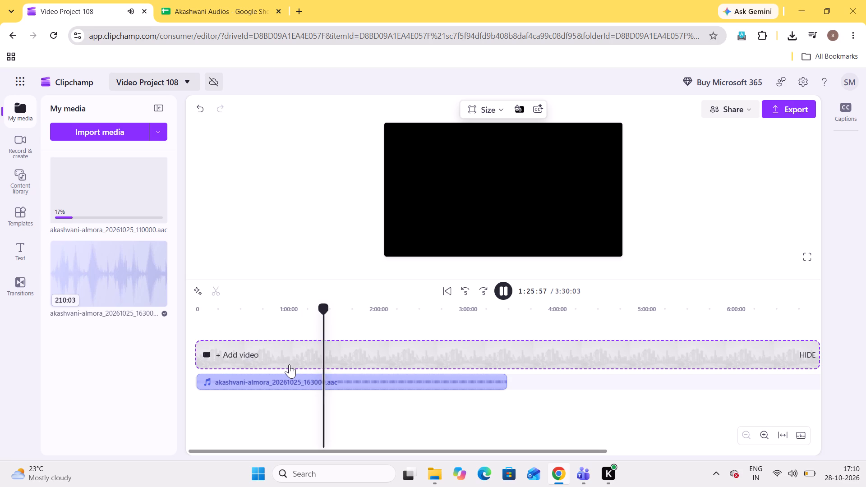
key(Right)
key(Right)
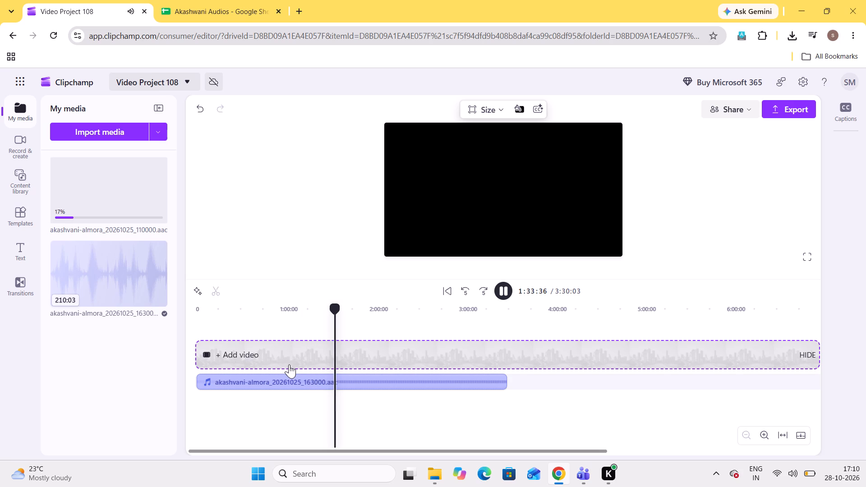
key(Right)
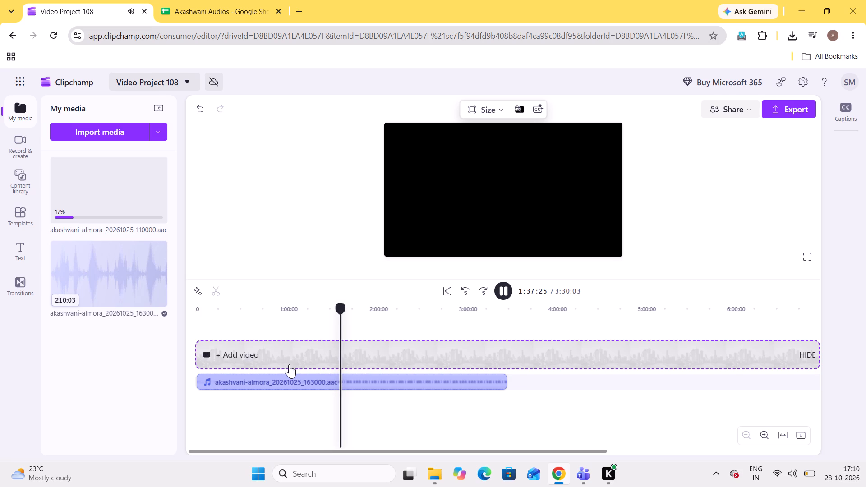
key(Right)
key(Right)
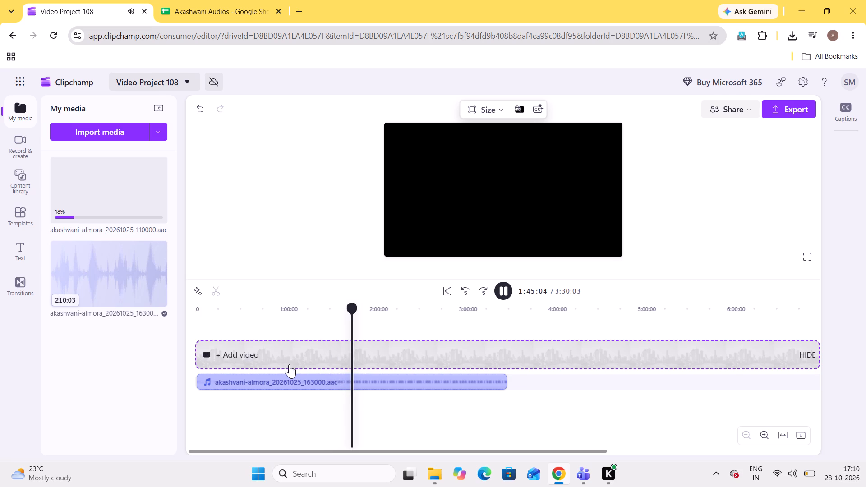
key(Right)
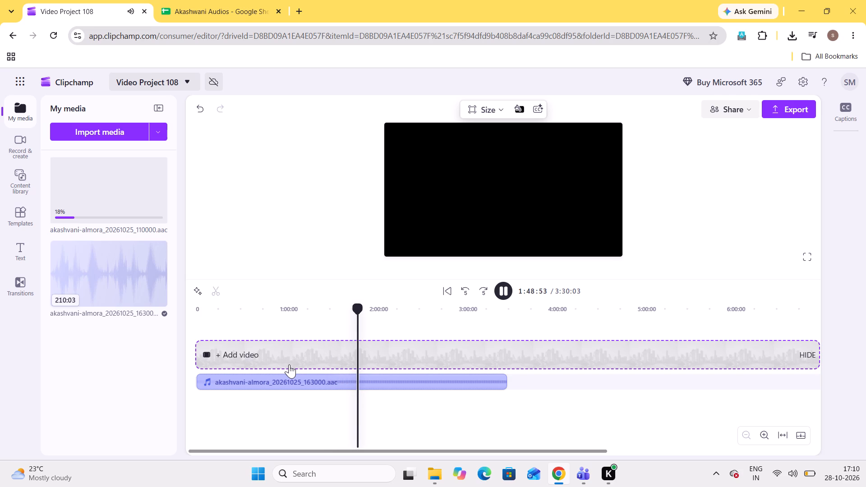
key(Left)
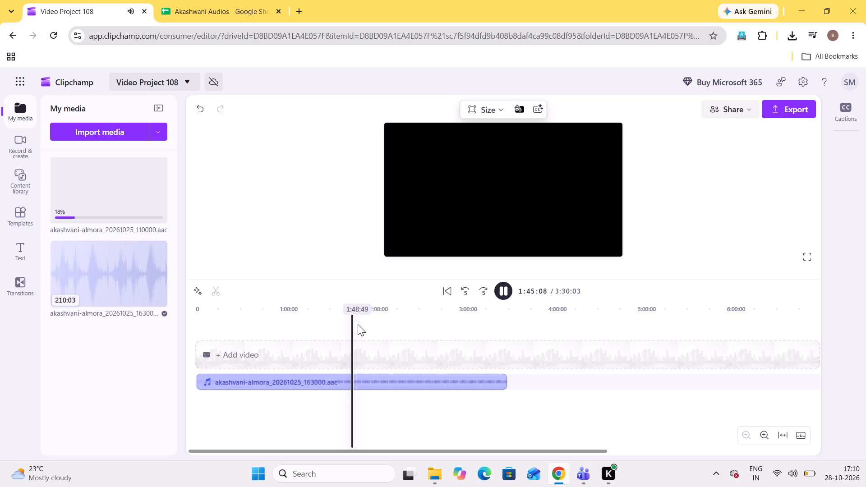
click(358, 324)
click(355, 324)
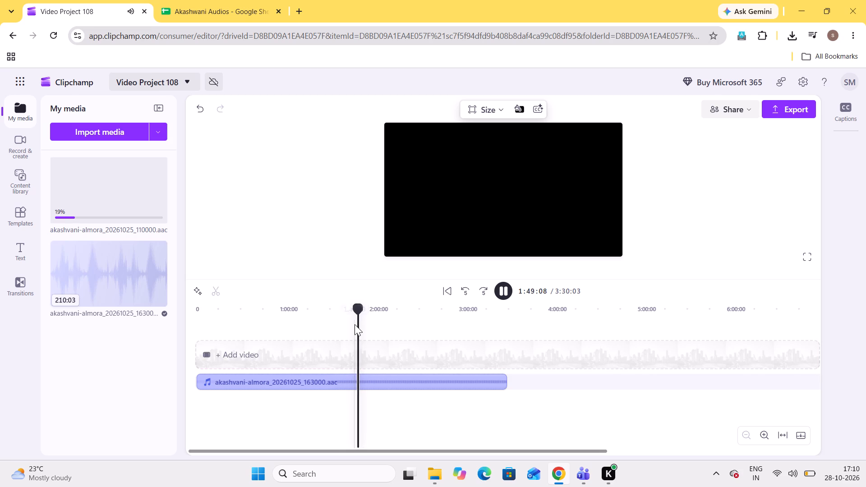
click(350, 324)
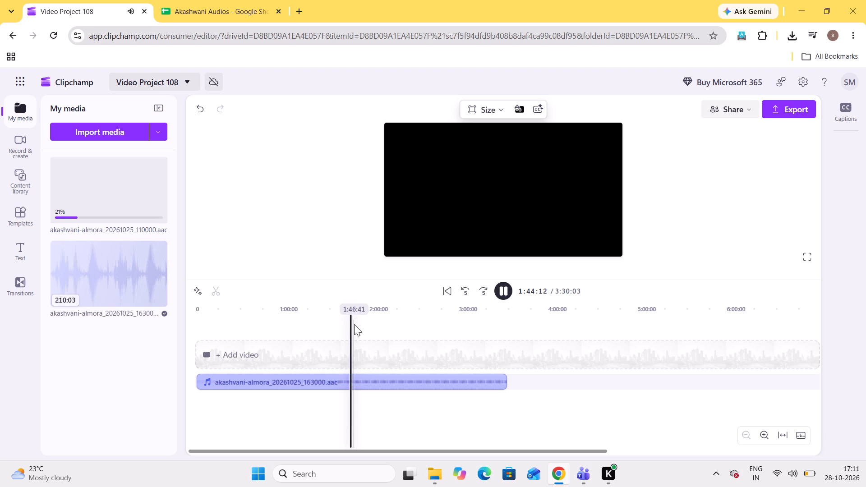
click(354, 324)
Continue listening for songs in the 163000 recording, skipping ahead from about 2:18:30 to 3:26:00 near its end.
click(401, 328)
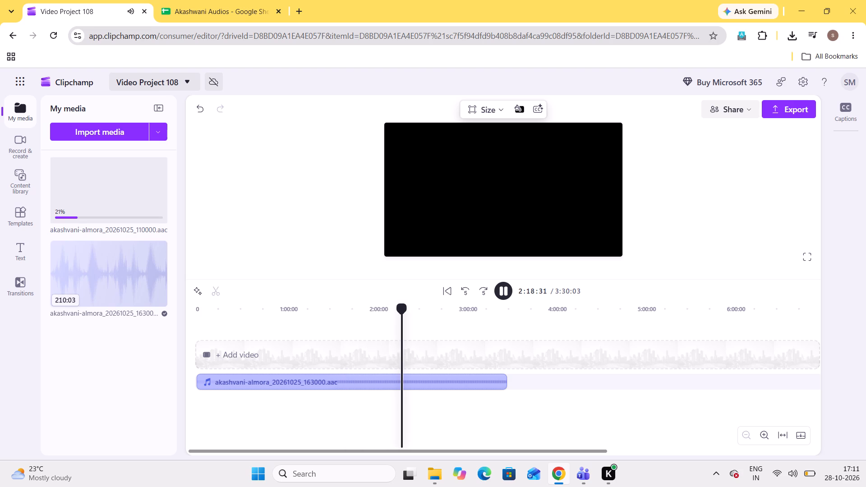
click(396, 326)
click(407, 325)
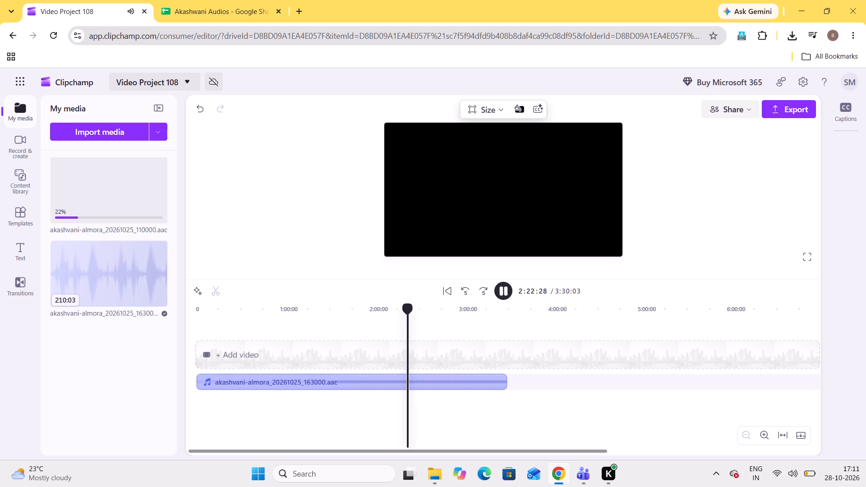
click(416, 325)
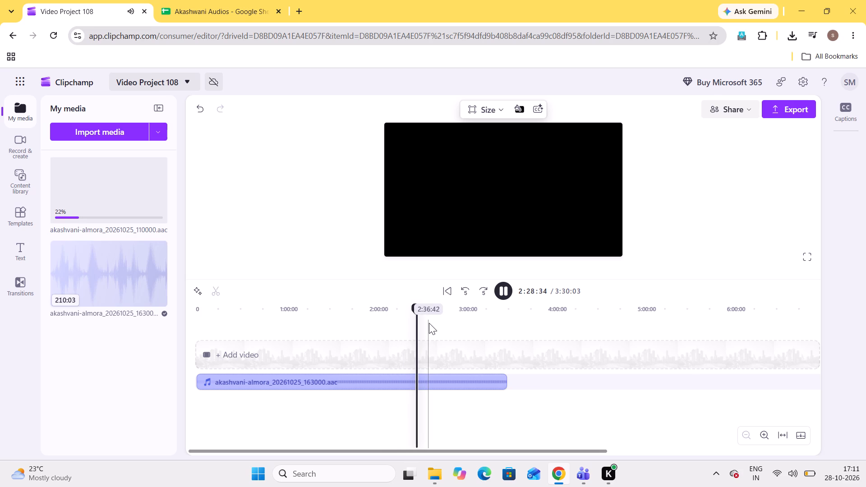
click(429, 323)
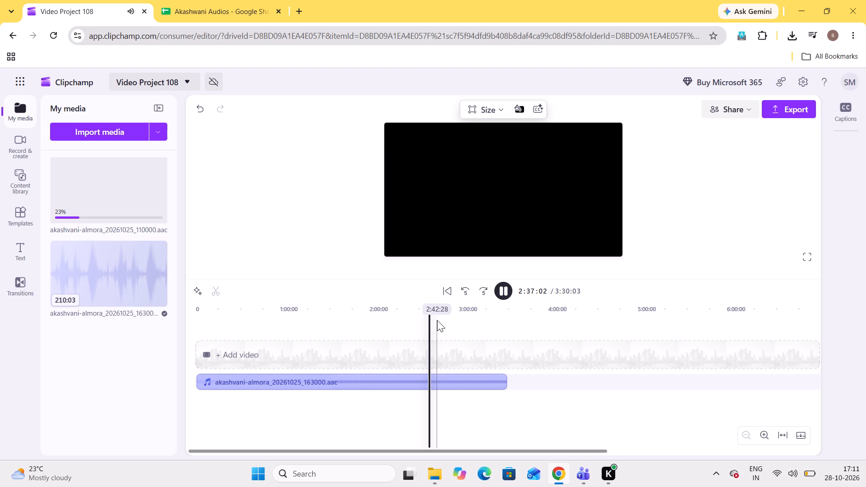
click(437, 320)
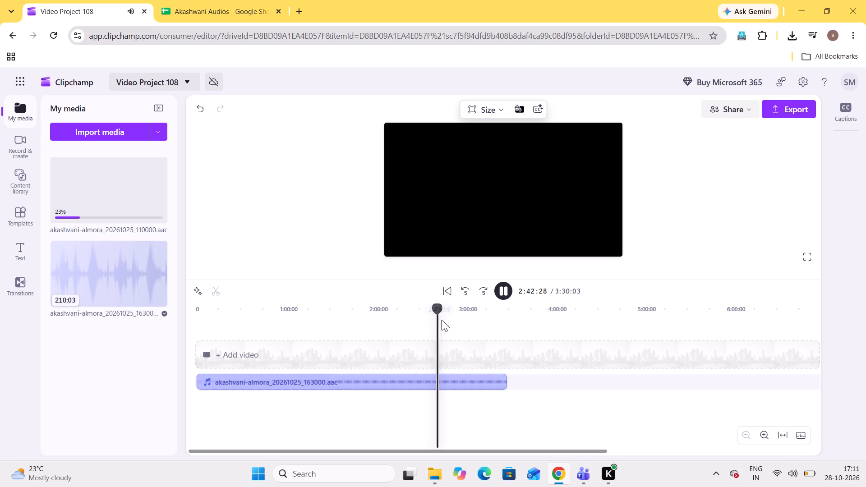
click(442, 319)
click(453, 315)
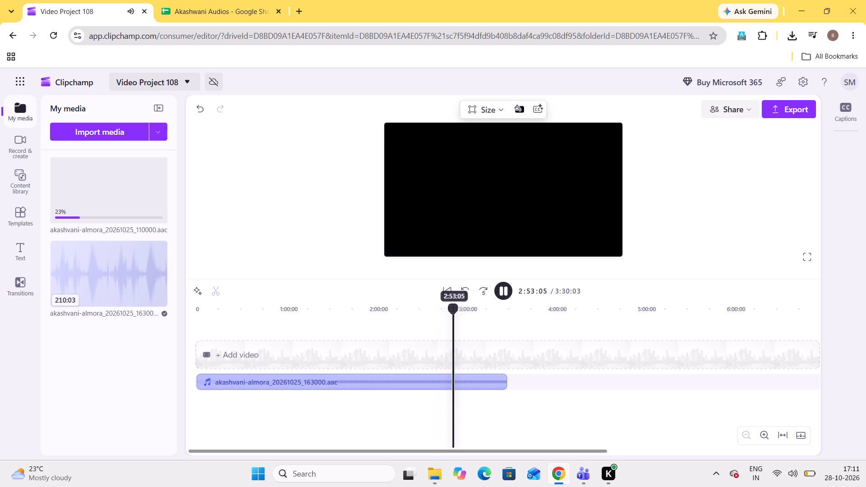
click(465, 315)
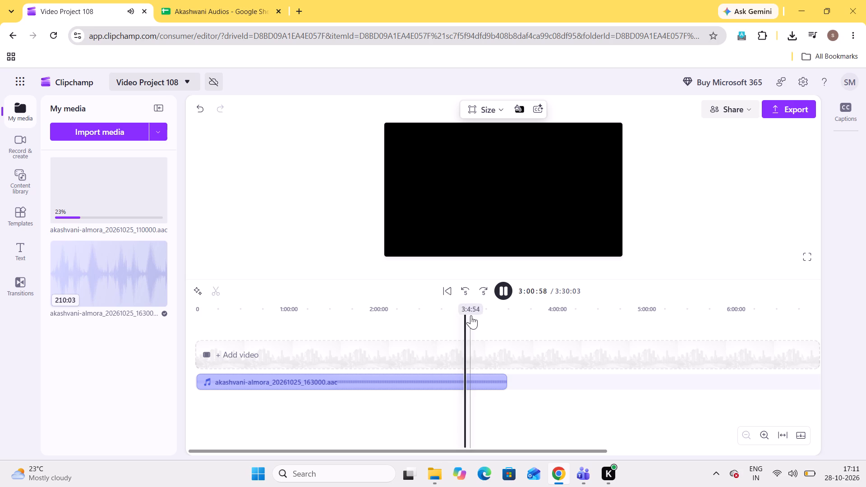
click(471, 315)
click(482, 314)
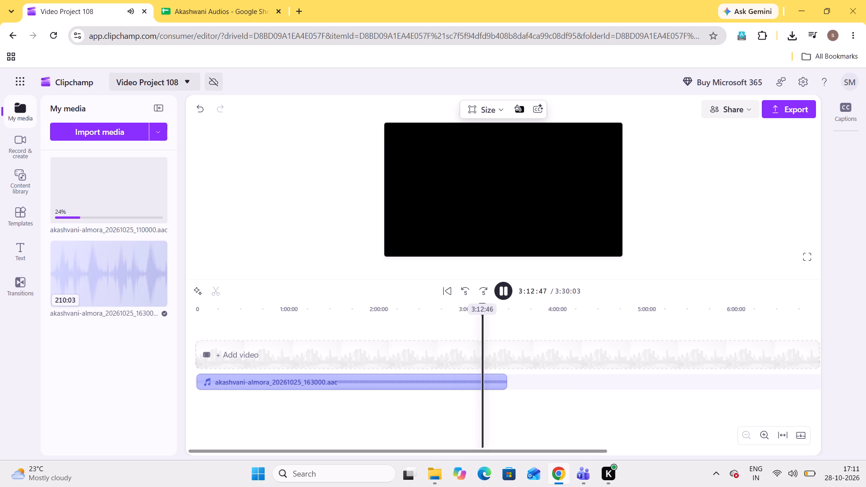
click(485, 313)
click(497, 310)
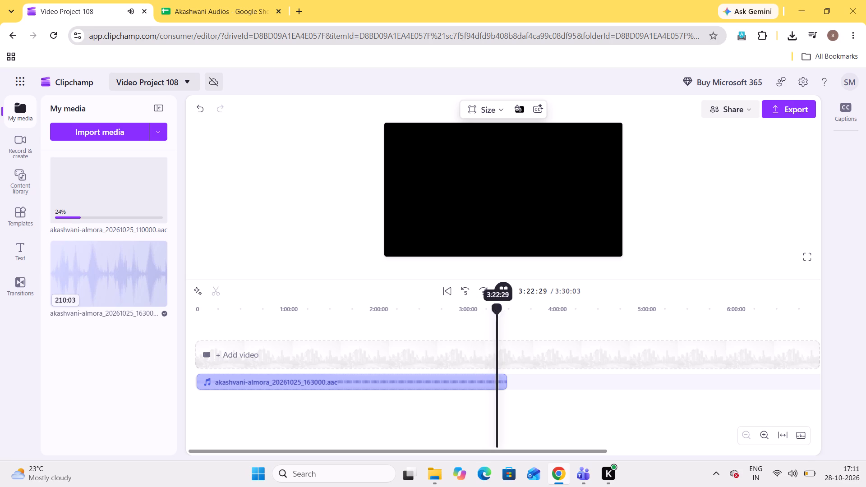
click(502, 313)
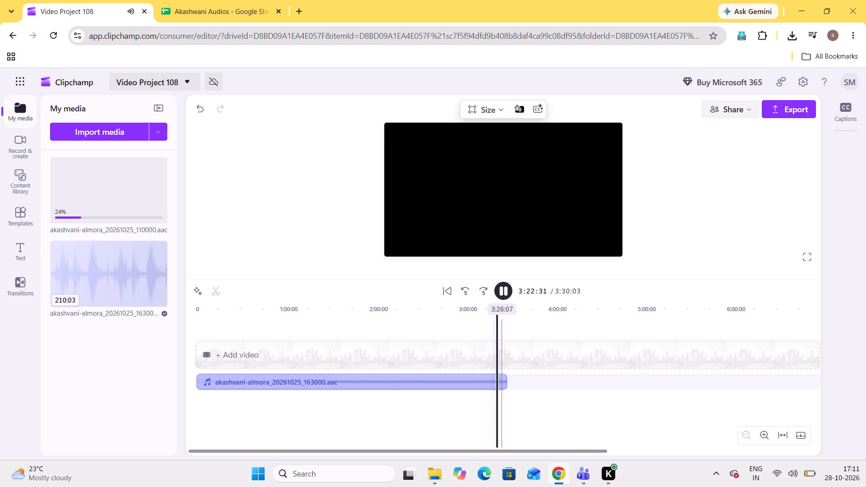
Delete the akashvani-almora_20261025_163000 audio clip from the timeline.
click(438, 380)
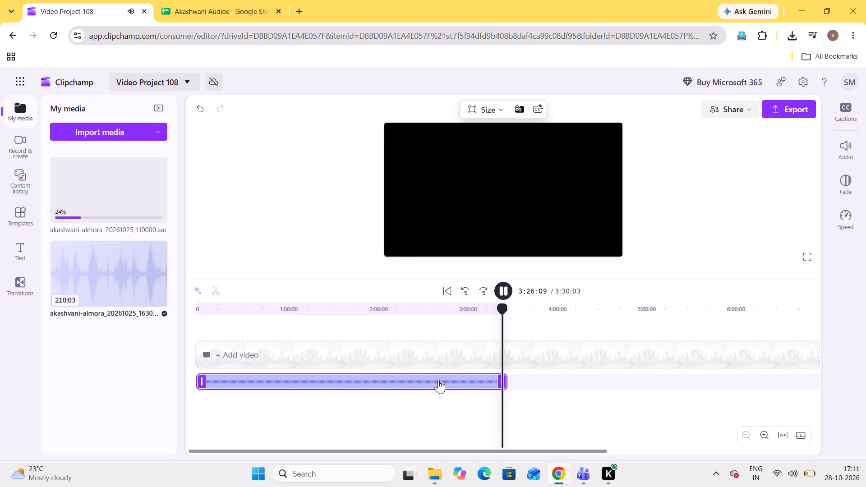
key(Delete)
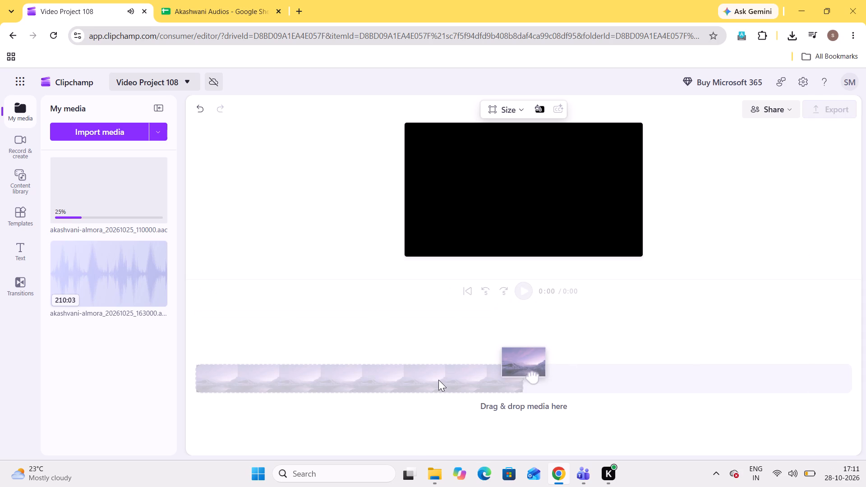
Switch to File Explorer and delete akashvani-almora_20261025_163000.aac from the Downloads folder.
key(alt+Tab)
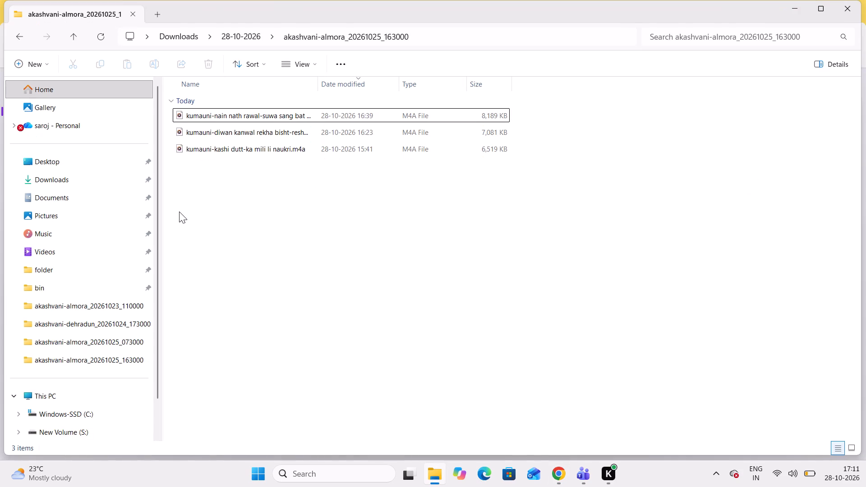
click(190, 40)
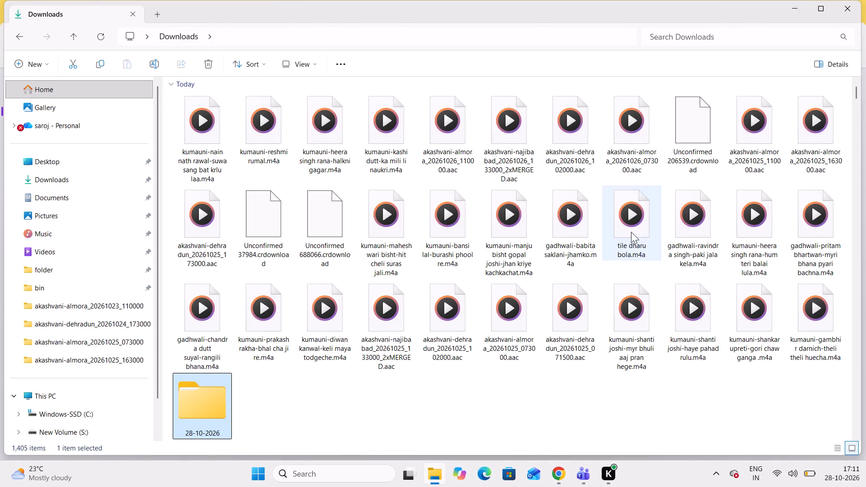
click(801, 148)
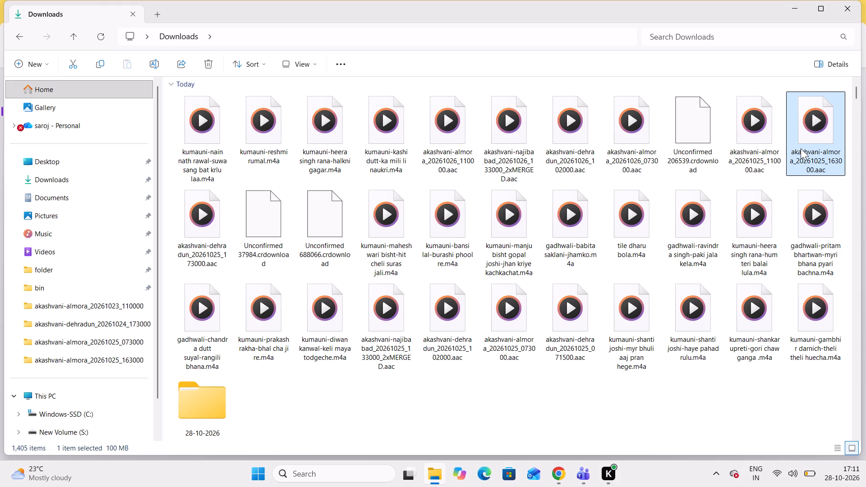
key(Delete)
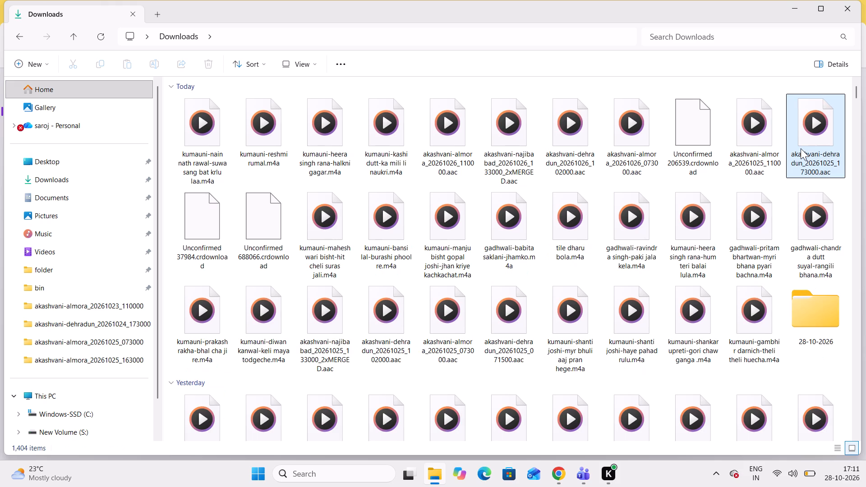
Return to Clipchamp and delete the akashvani-almora_20261025_163000 recording from the project's media.
key(alt+Tab)
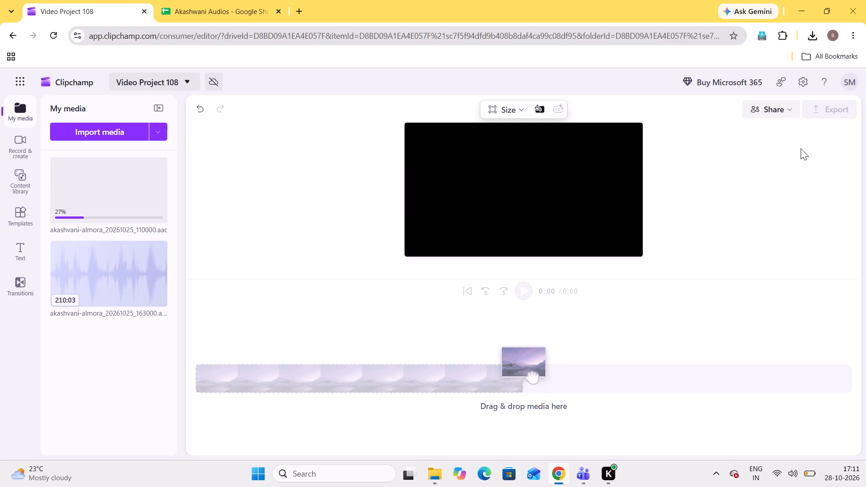
click(157, 250)
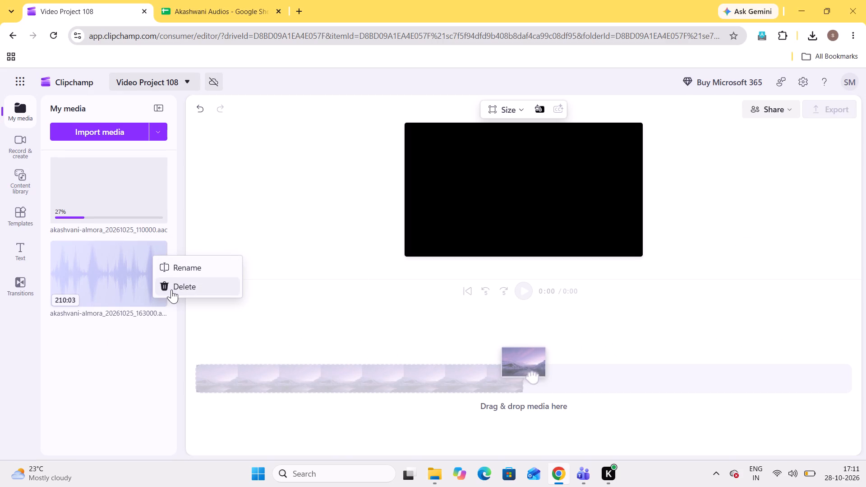
click(171, 289)
click(493, 301)
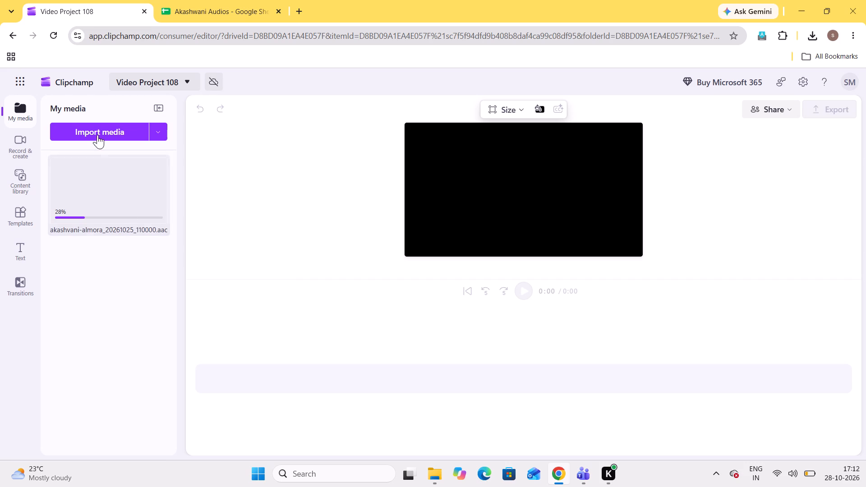
Import akashvani-almora_20261026_073000.aac from the Downloads folder into the project's media.
click(100, 129)
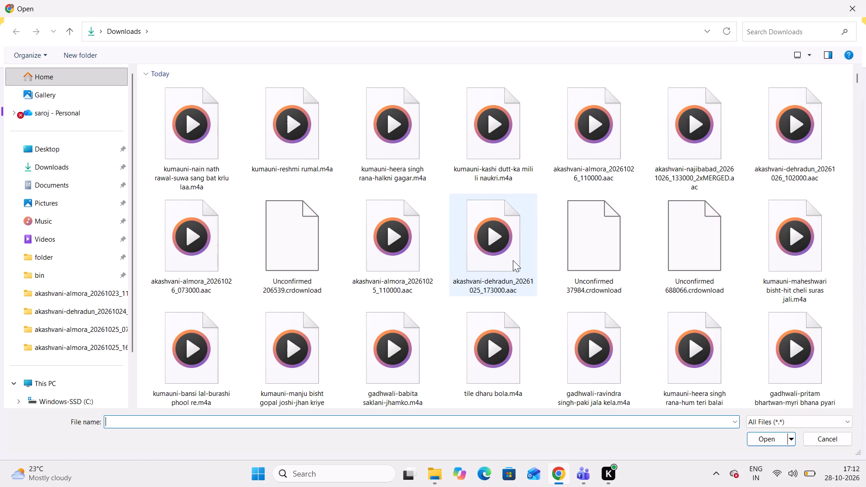
click(188, 277)
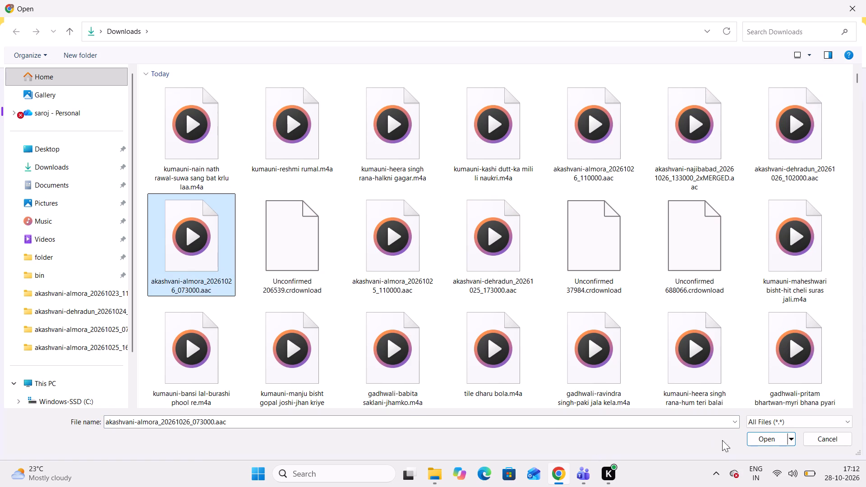
click(760, 435)
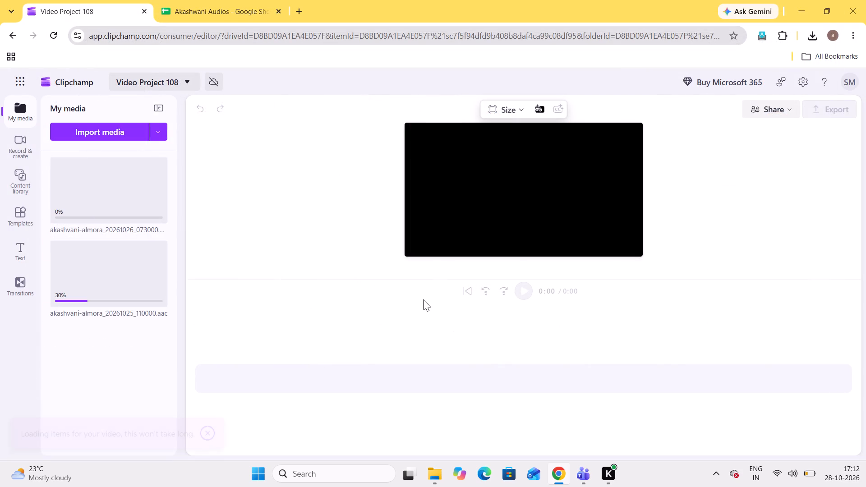
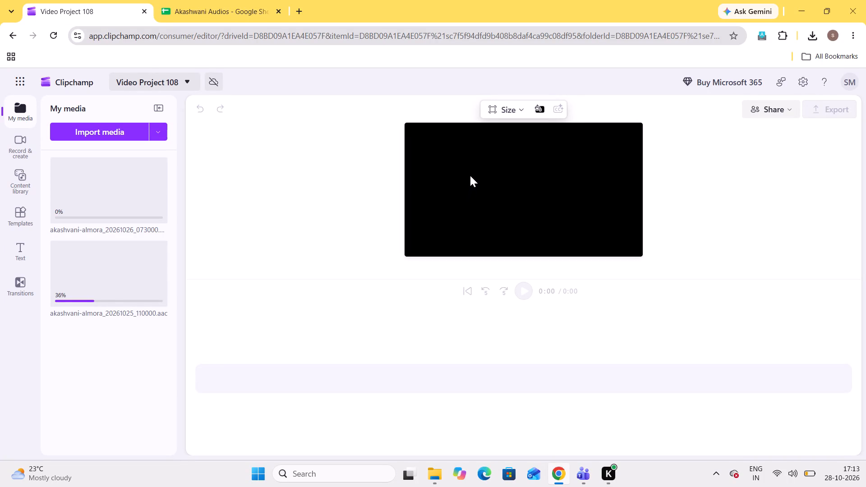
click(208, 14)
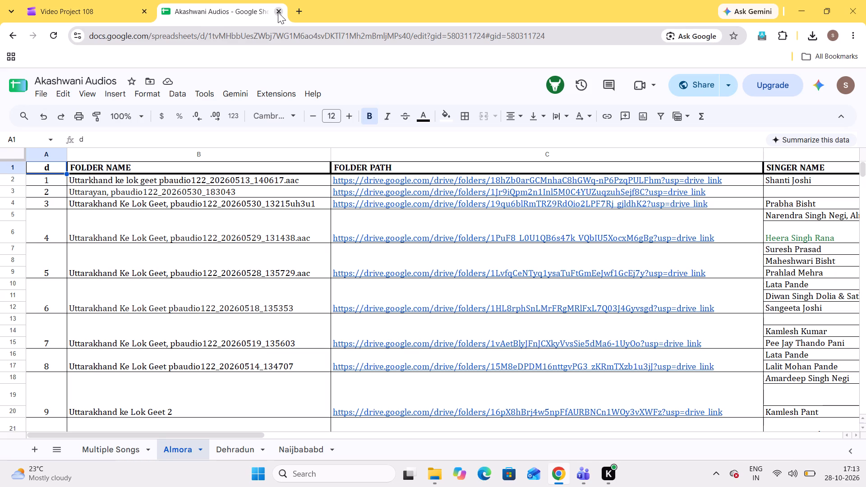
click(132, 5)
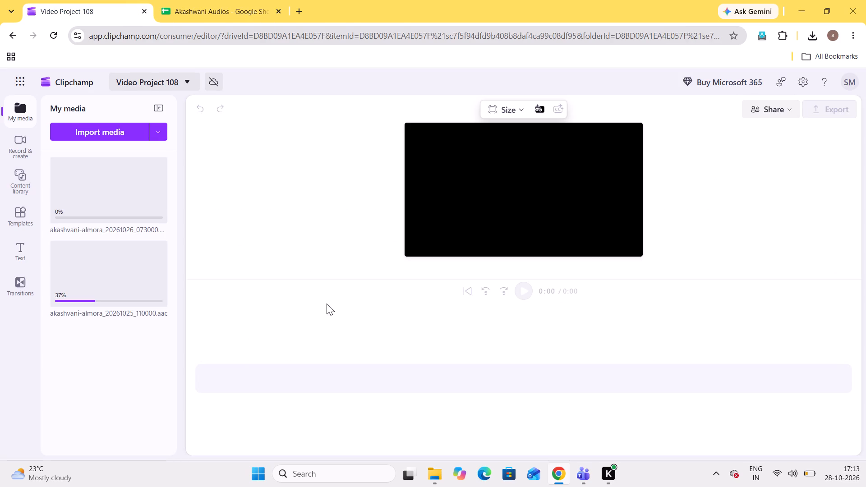
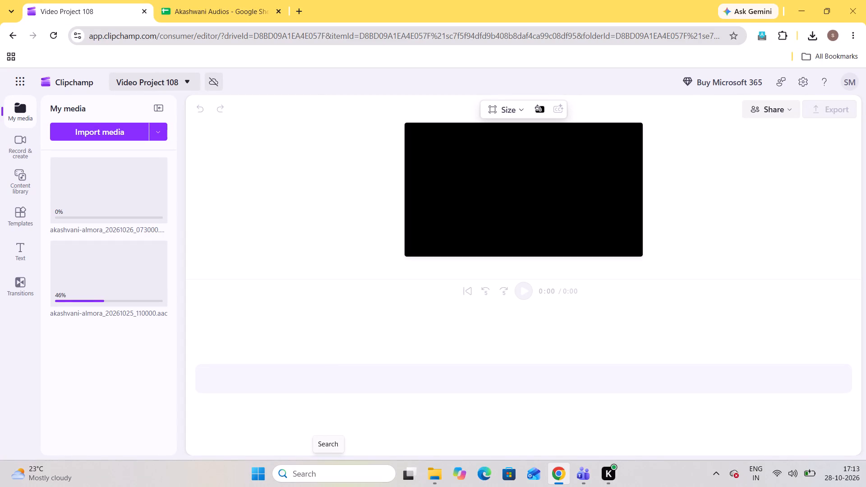
Switch to File Explorer and open the 28-10-2026 folder inside Downloads.
click(438, 477)
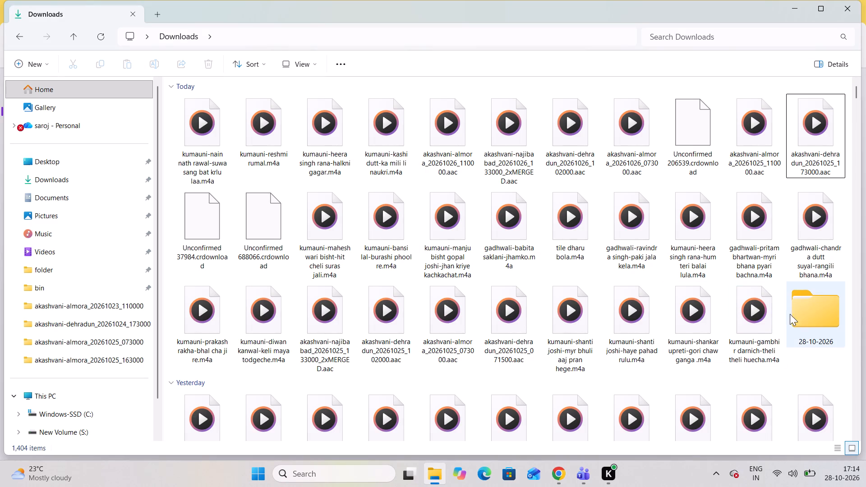
double_click(793, 313)
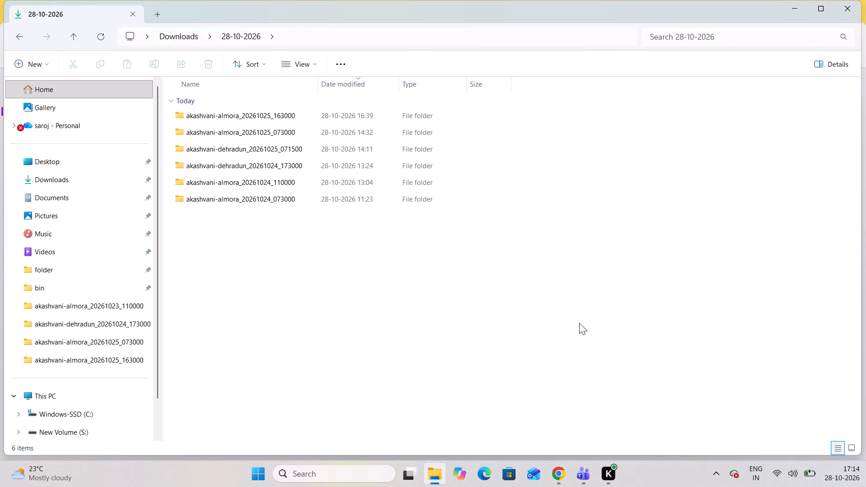
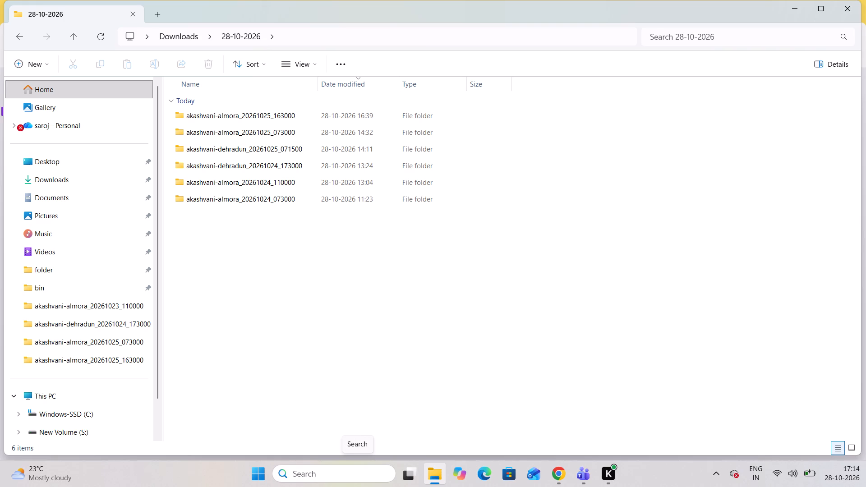
Open Windows search to launch Command Prompt.
click(293, 470)
Search for "command" and launch Command Prompt.
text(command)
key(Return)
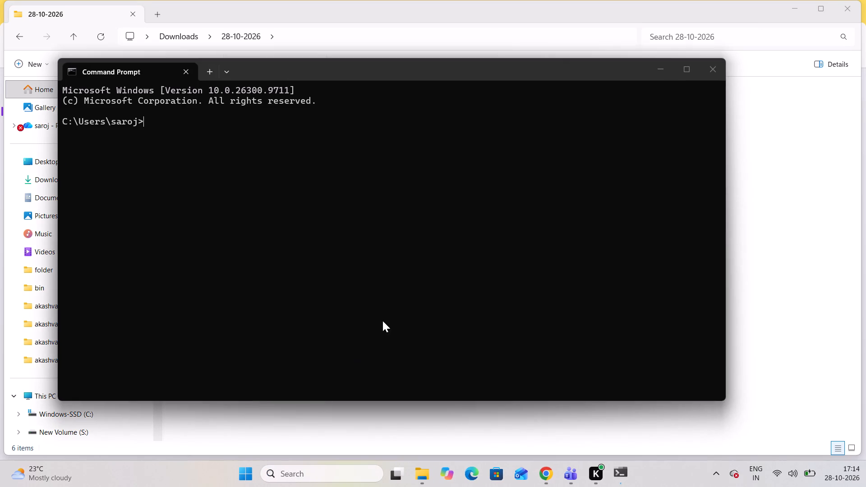
Change the working directory to the folder directory inside Downloads.
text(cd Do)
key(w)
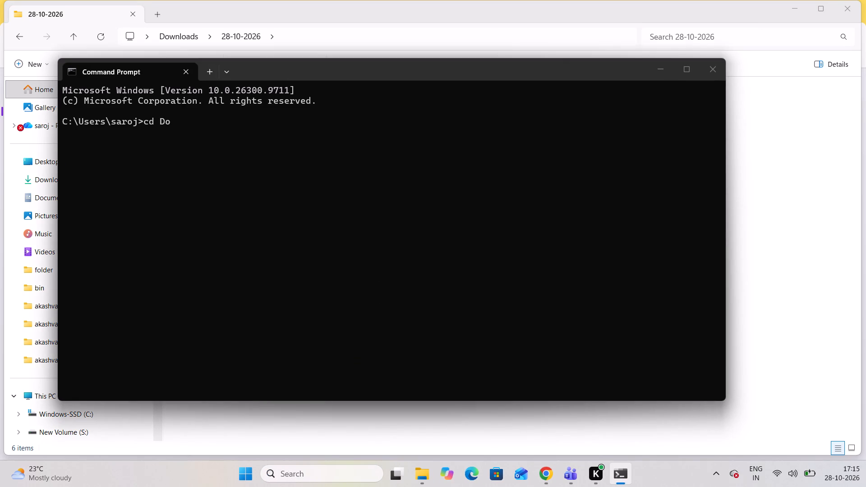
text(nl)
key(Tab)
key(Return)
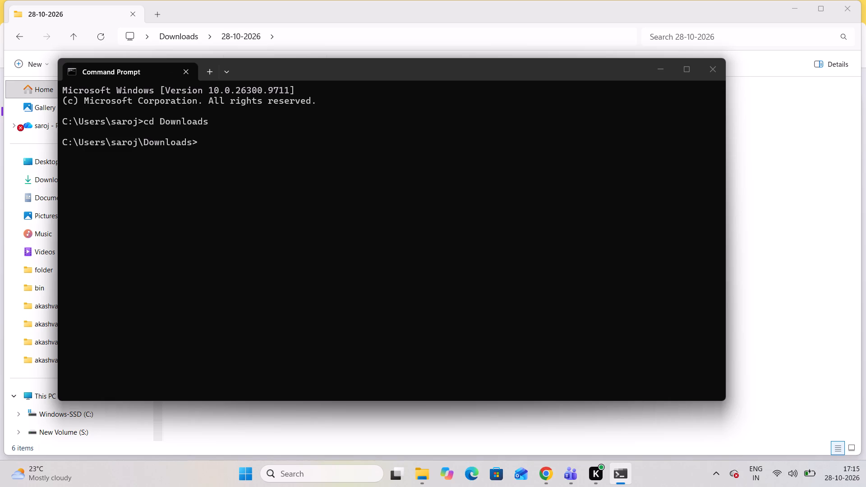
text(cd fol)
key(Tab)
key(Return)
Change directory through both nested ffmpeg-2026-06-26-git-d66e84695b-essentials_build folders into bin.
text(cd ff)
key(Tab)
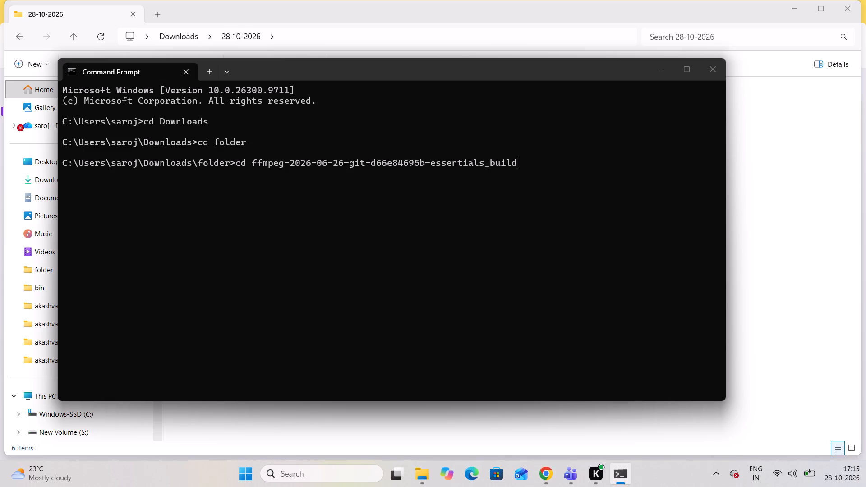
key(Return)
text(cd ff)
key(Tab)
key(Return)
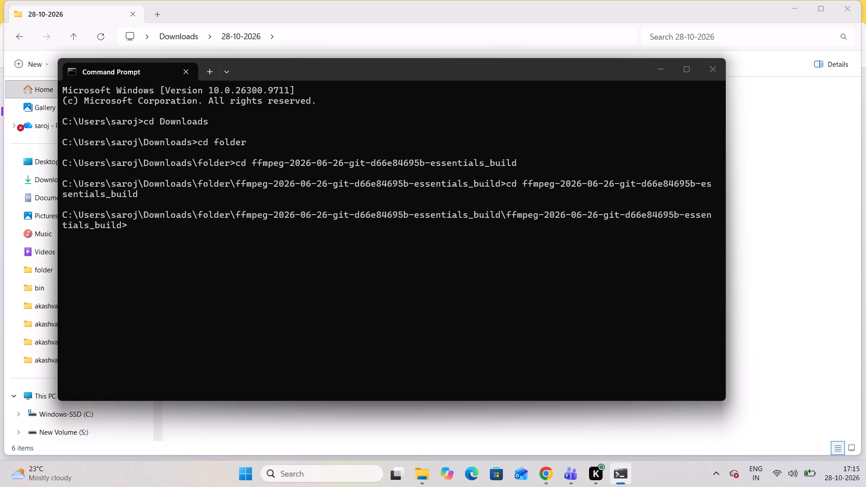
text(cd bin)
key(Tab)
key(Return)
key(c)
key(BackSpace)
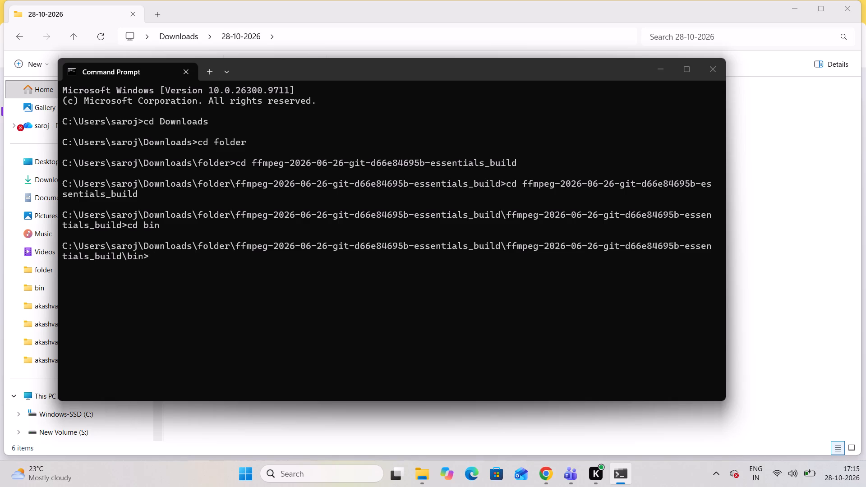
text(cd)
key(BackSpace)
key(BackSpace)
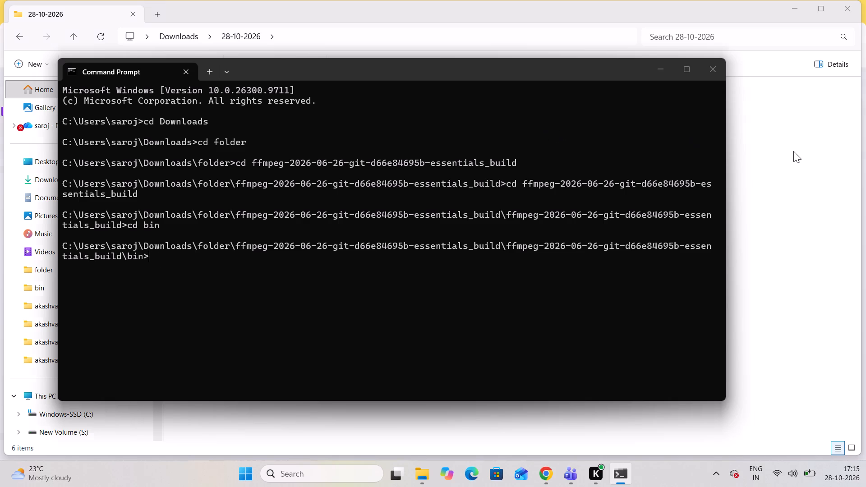
Switch to File Explorer and go back up from the 28-10-2026 folder to Downloads.
click(793, 151)
click(171, 35)
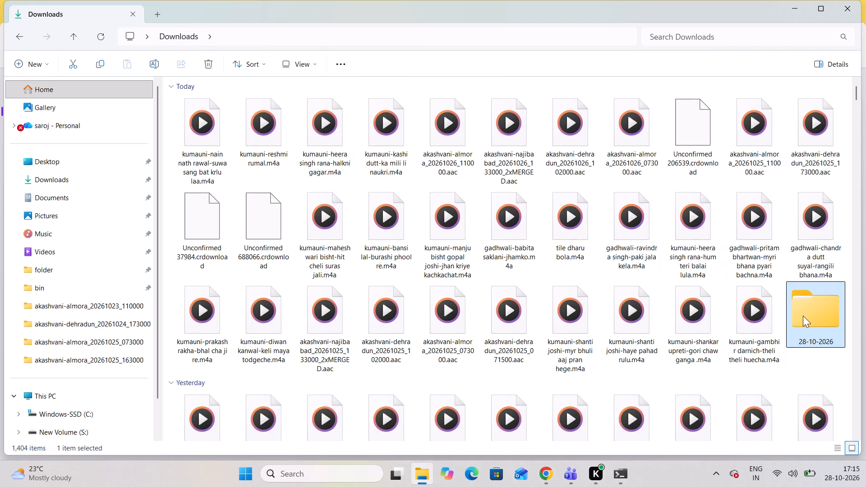
Copy the 28-10-2026 folder from Downloads into the bin folder of ffmpeg-2026-06-26-git-d66e84695b-essentials_build.
right_click(803, 316)
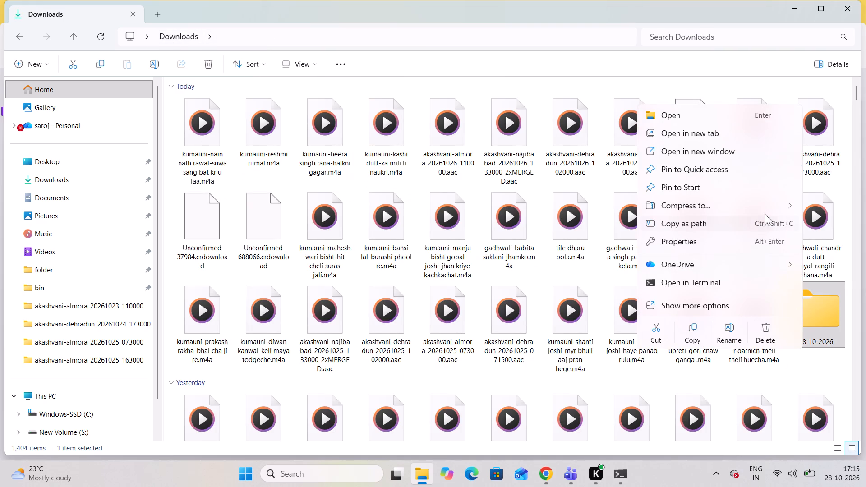
click(695, 331)
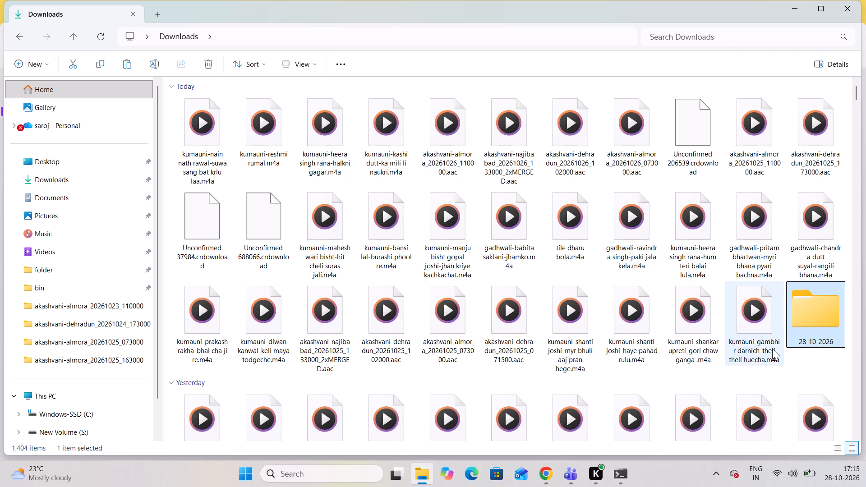
click(161, 13)
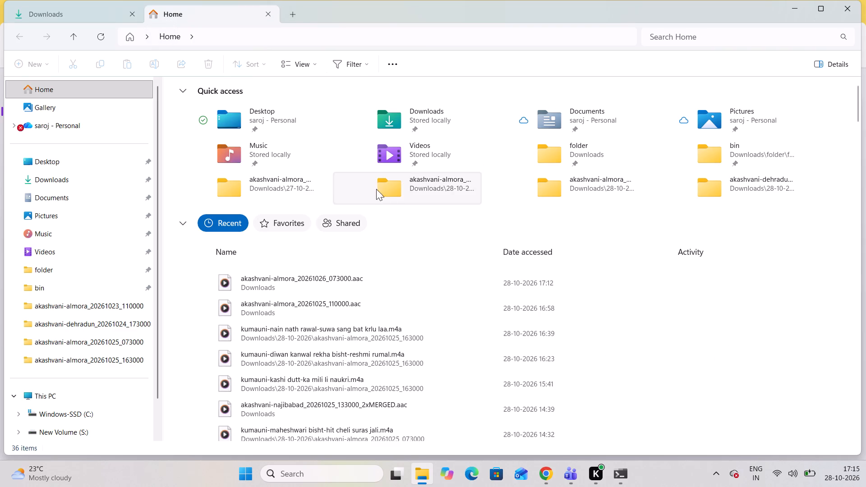
click(78, 282)
click(70, 10)
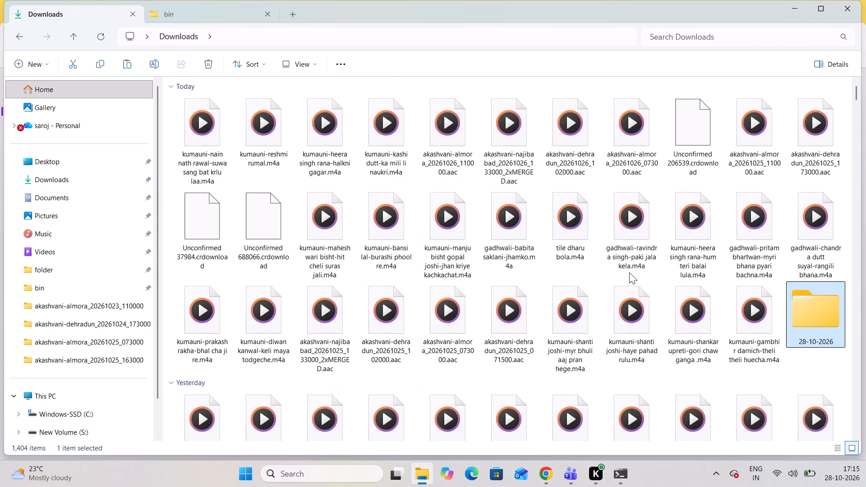
right_click(824, 303)
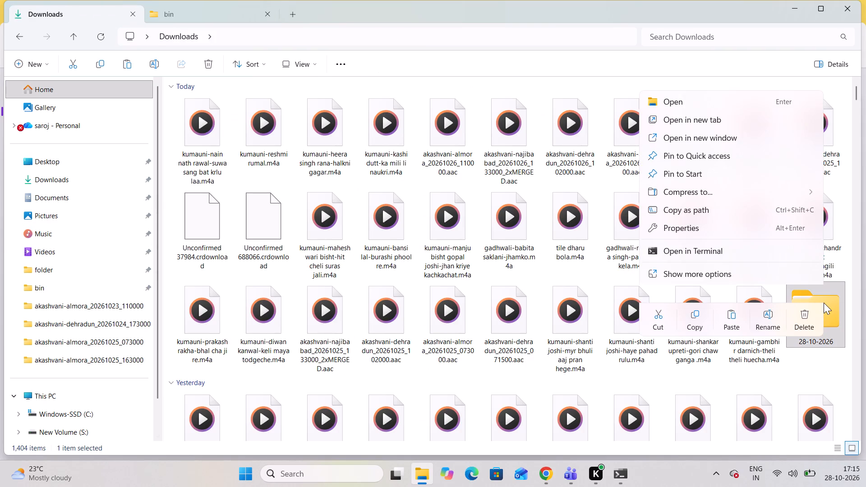
click(699, 321)
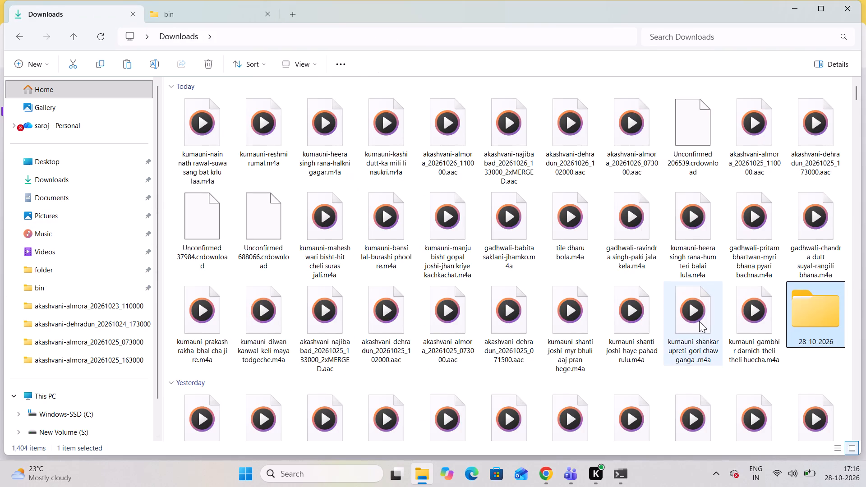
click(224, 14)
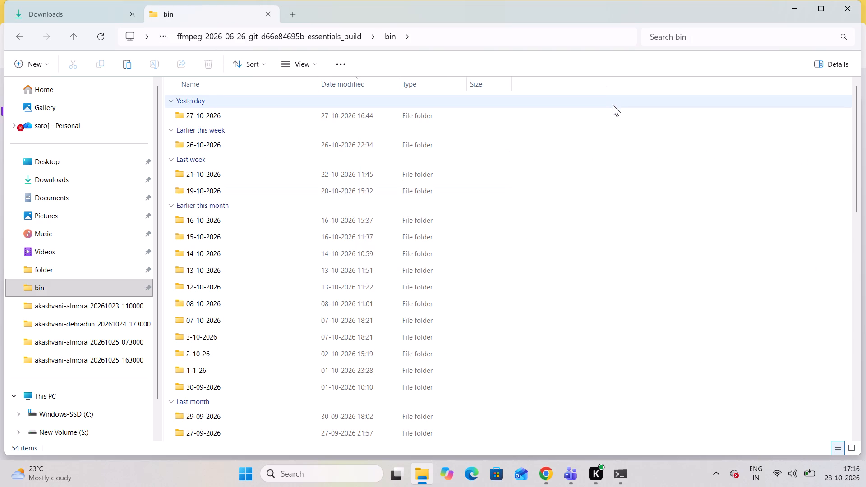
key(ctrl+v)
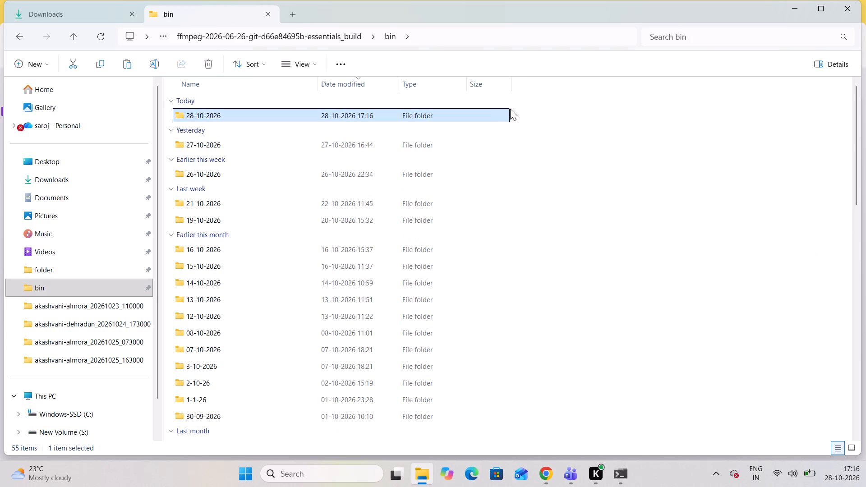
click(495, 112)
Switch to Command Prompt and change the working directory from bin to 28-10-2026 with cd.
key(alt+Tab)
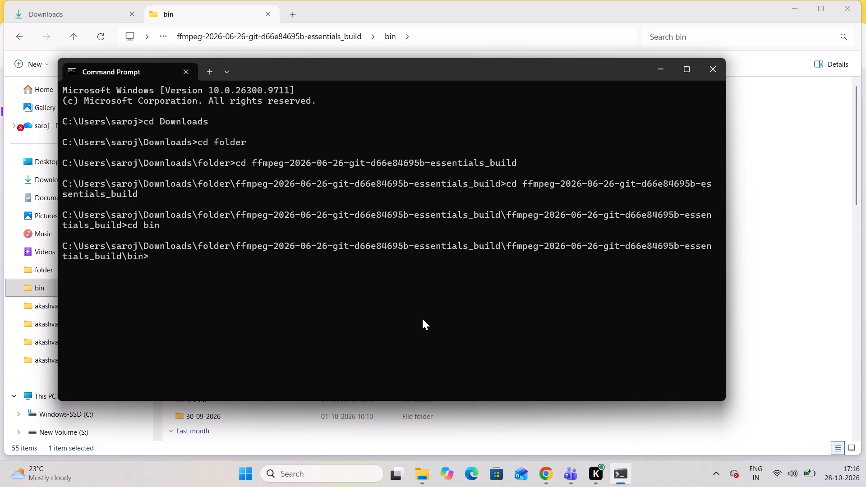
text(cd)
key(space)
key(2)
key(8)
key(Tab)
key(Tab)
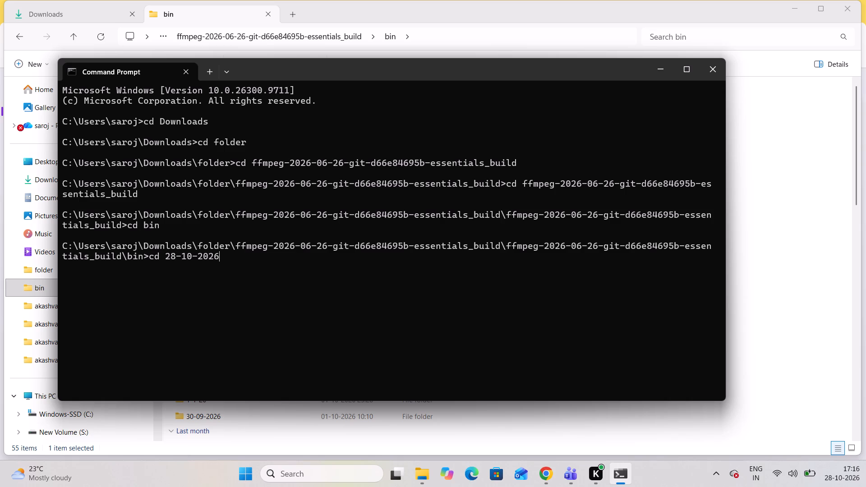
key(Return)
List the contents of the 28-10-2026 directory with the dir command.
text(dire)
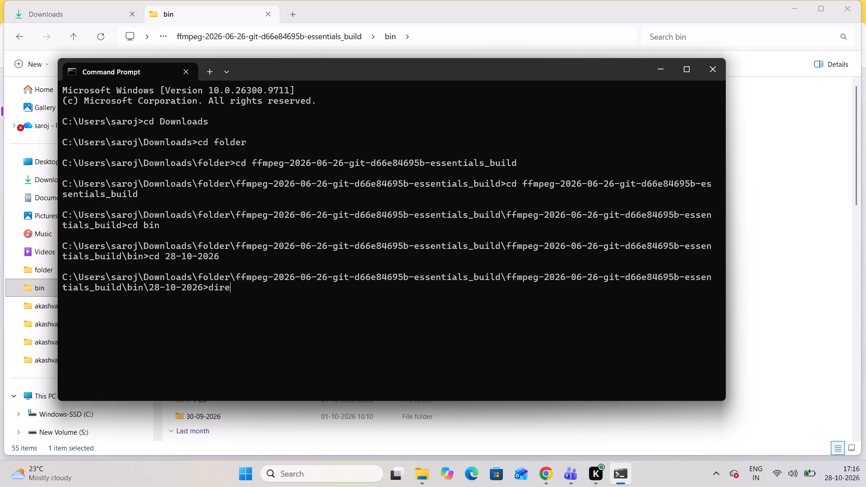
key(BackSpace)
key(Return)
Switch back to the File Explorer window with the bin folder.
key(alt+Tab)
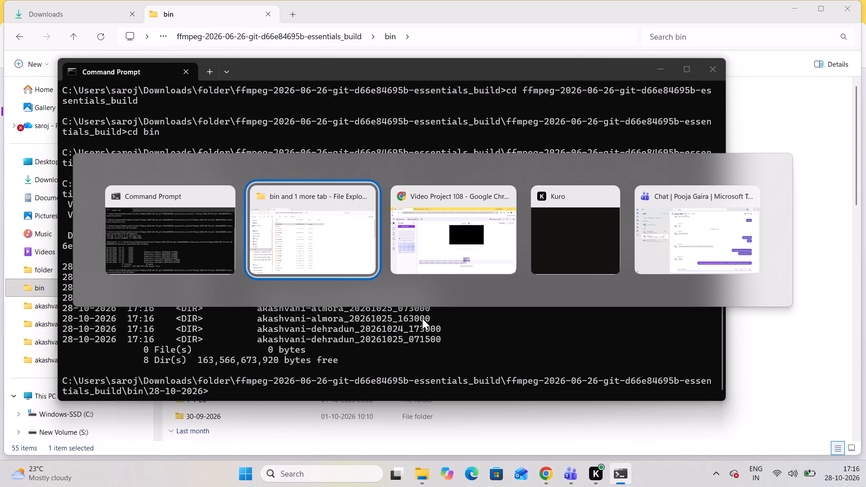
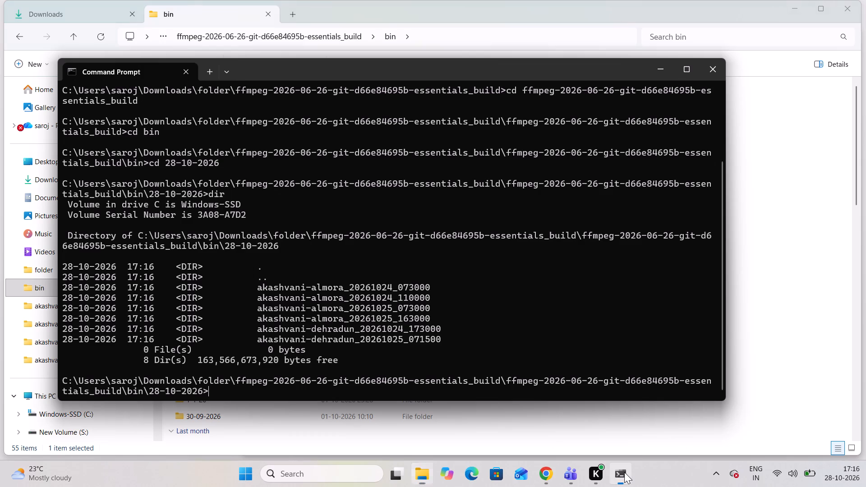
Paste and run the recursive ffmpeg loop for *.m4a files: volume=12dB, aac at 192k, output names suffixed "(Clean & Louder)", deleting each original.
right_click(519, 387)
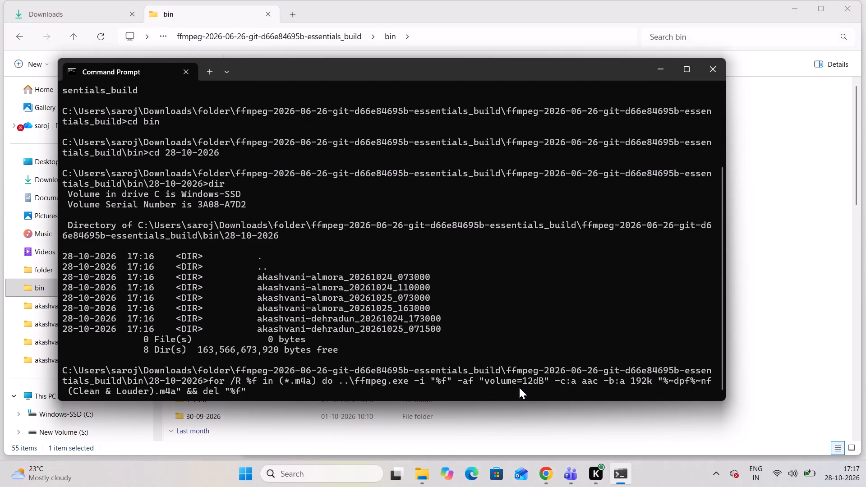
key(Return)
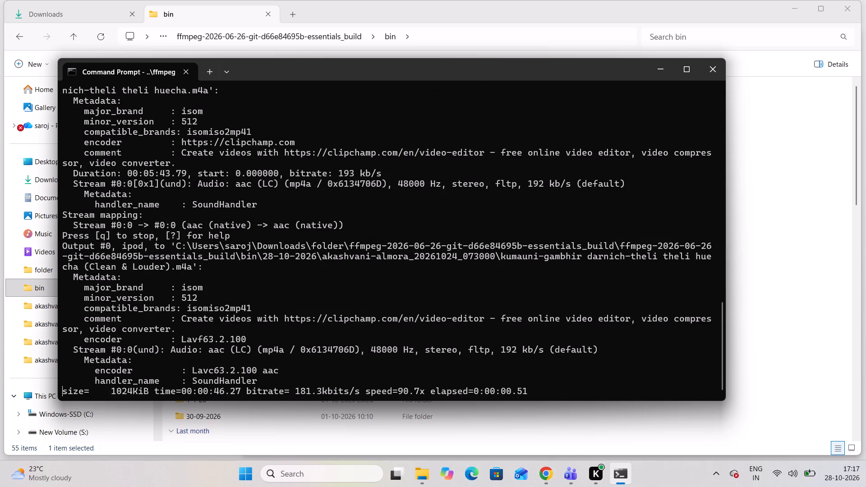